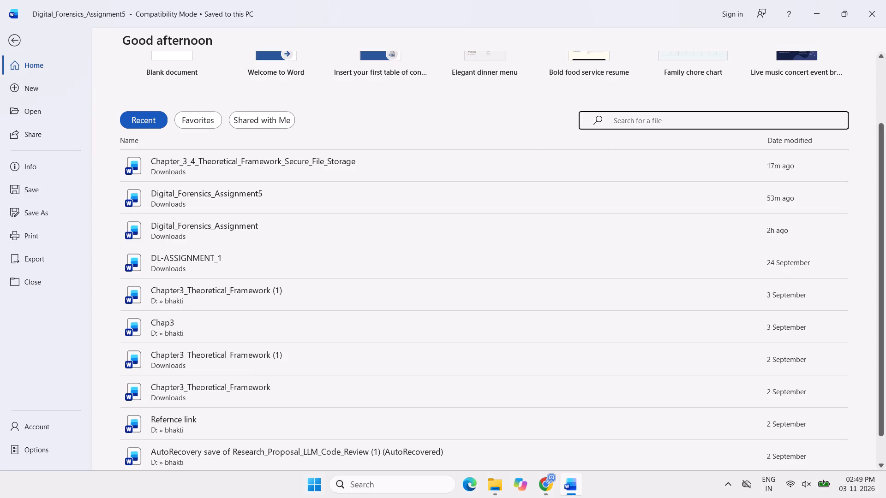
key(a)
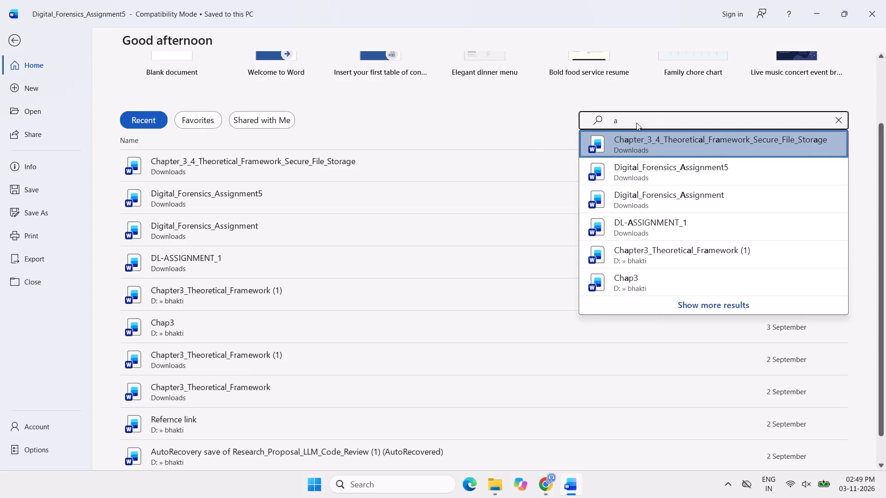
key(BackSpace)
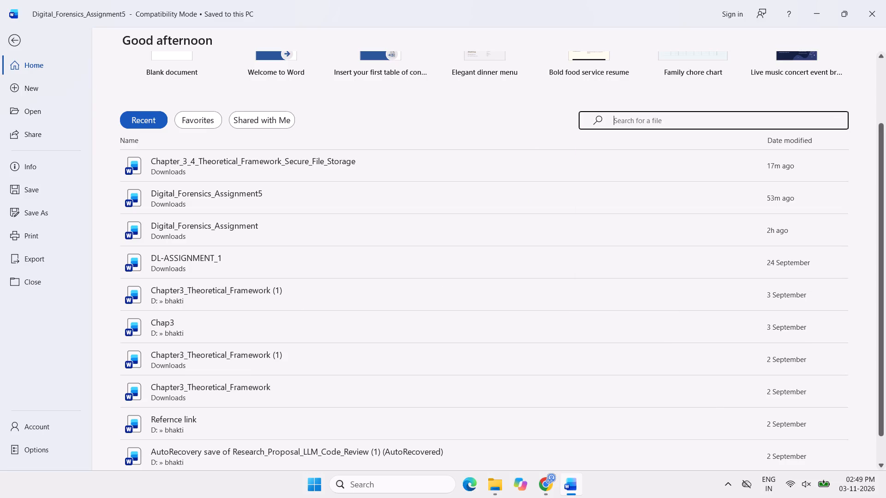
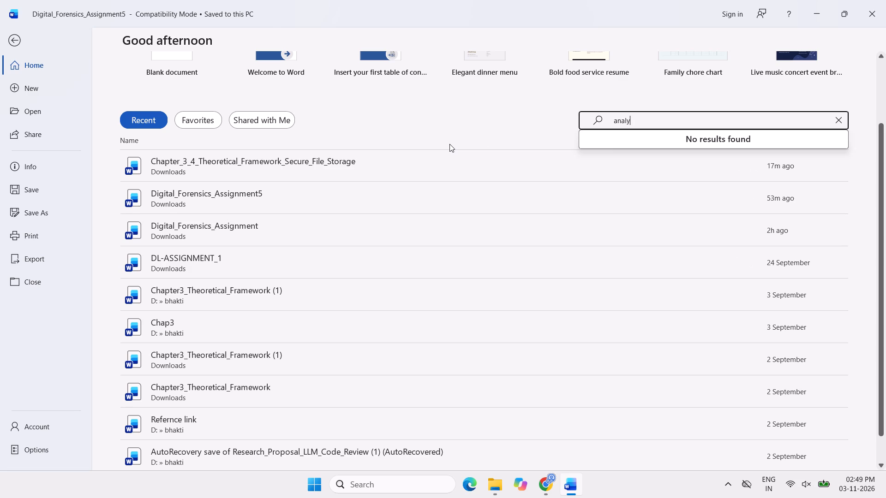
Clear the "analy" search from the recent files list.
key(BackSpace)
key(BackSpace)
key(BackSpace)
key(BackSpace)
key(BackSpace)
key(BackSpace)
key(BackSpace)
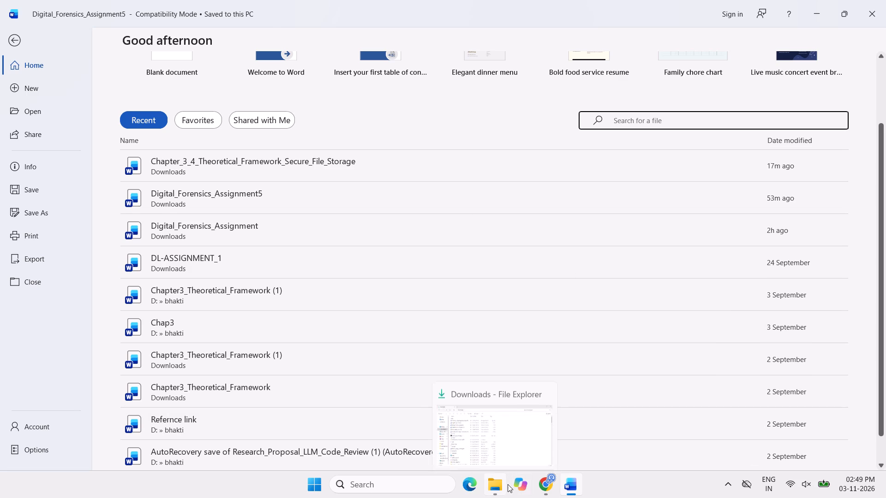
Switch to the Downloads folder in File Explorer to find the Chapter 4 document.
click(484, 486)
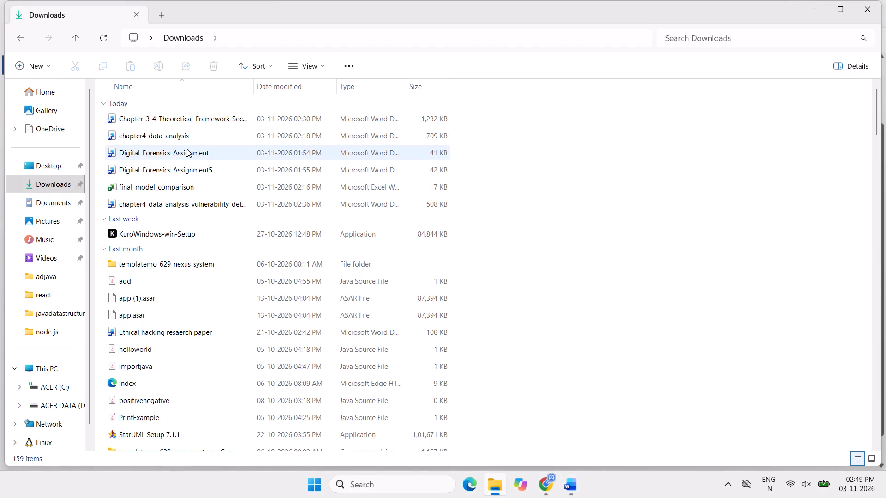
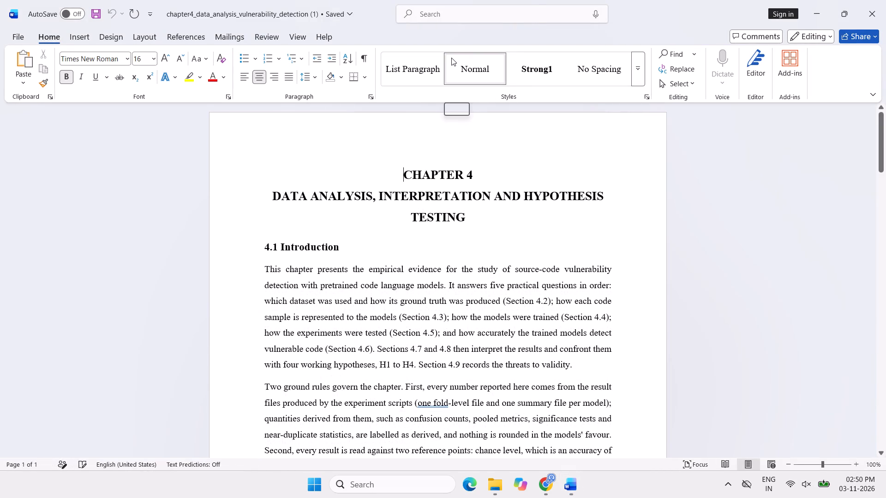
Look through the Chapter 4 document from its introduction to section 4.4 Training Methodology, where the first change belongs.
scroll(472, 231, down, 1)
ctrl+scroll(472, 231, down, 1)
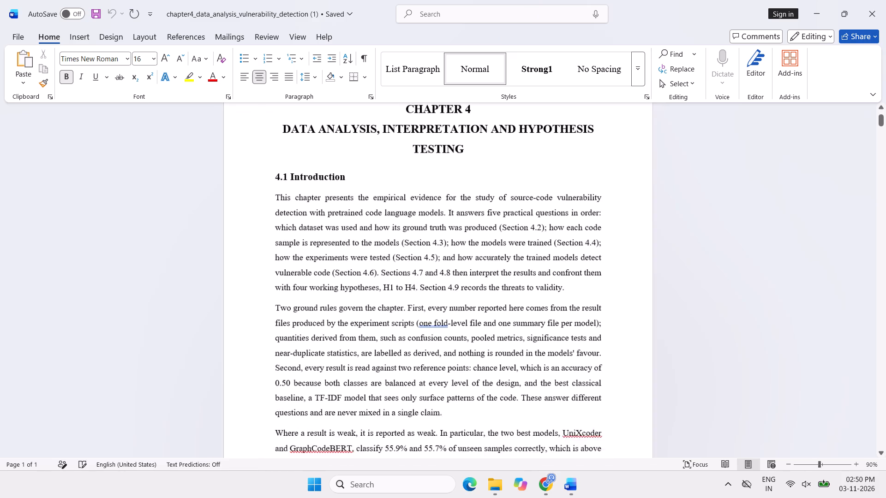
ctrl+scroll(472, 231, down, 1)
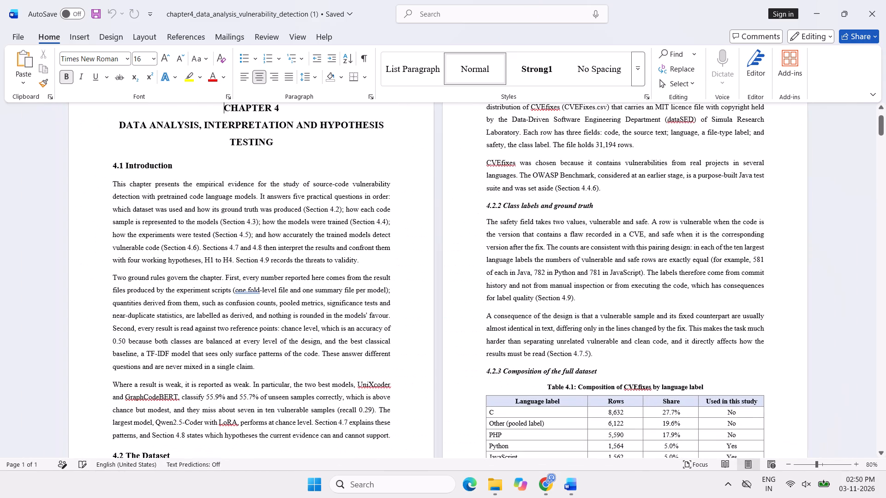
ctrl+scroll(472, 231, down, 1)
scroll(472, 231, down, 2)
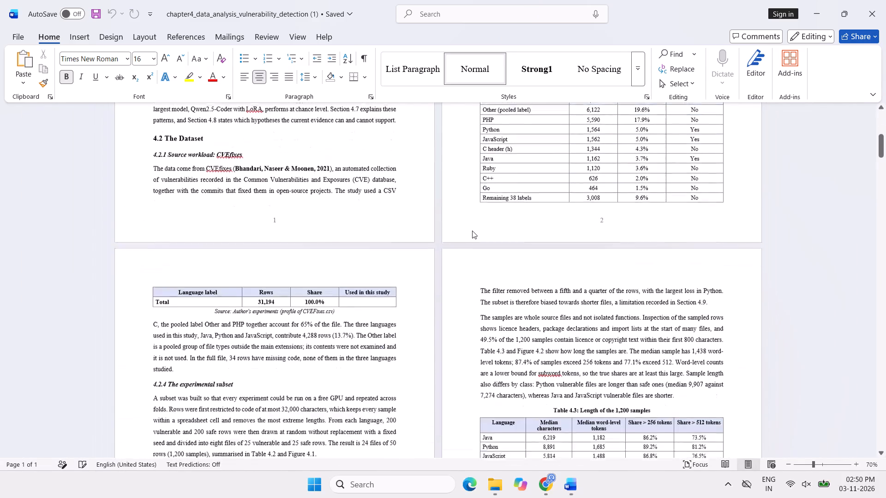
scroll(472, 231, down, 3)
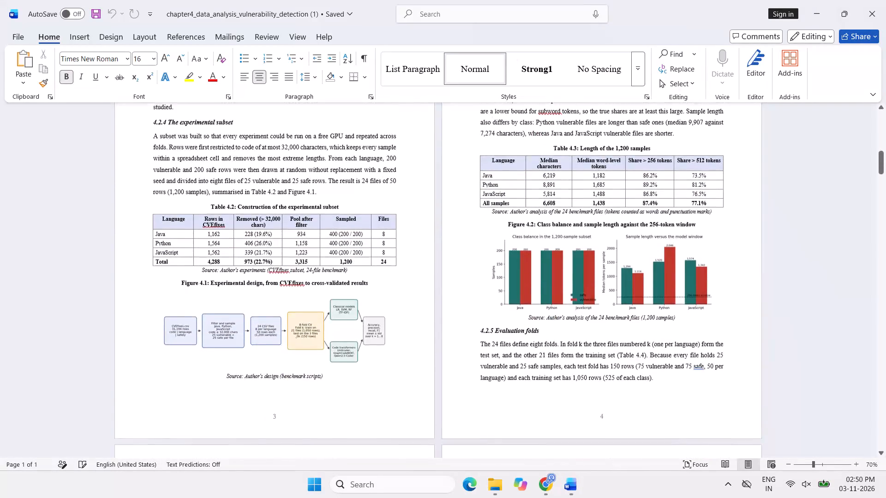
scroll(472, 231, down, 1)
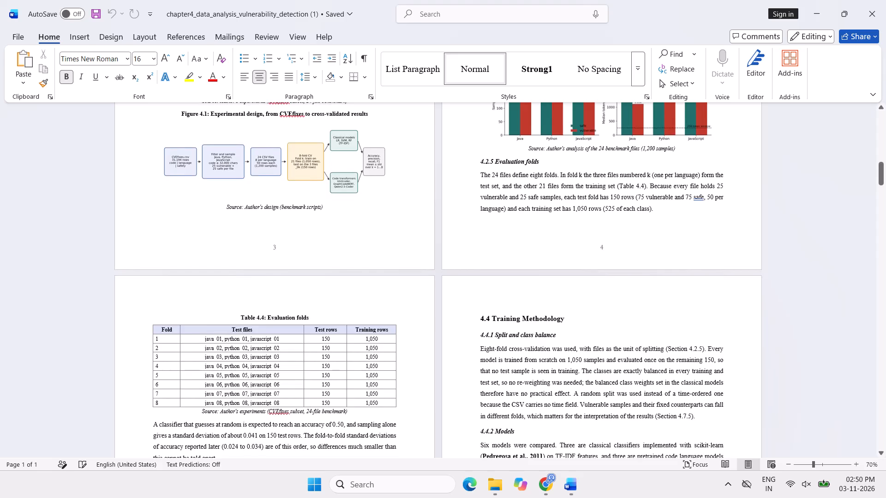
scroll(472, 231, down, 2)
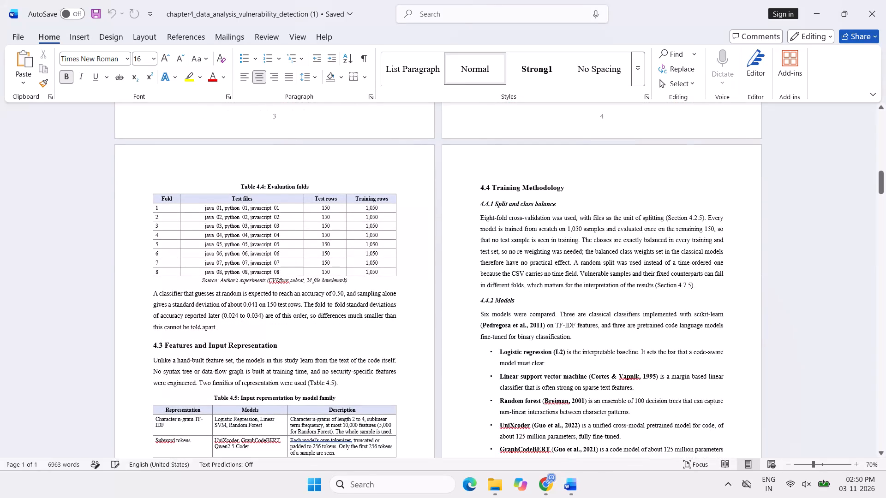
scroll(472, 231, down, 3)
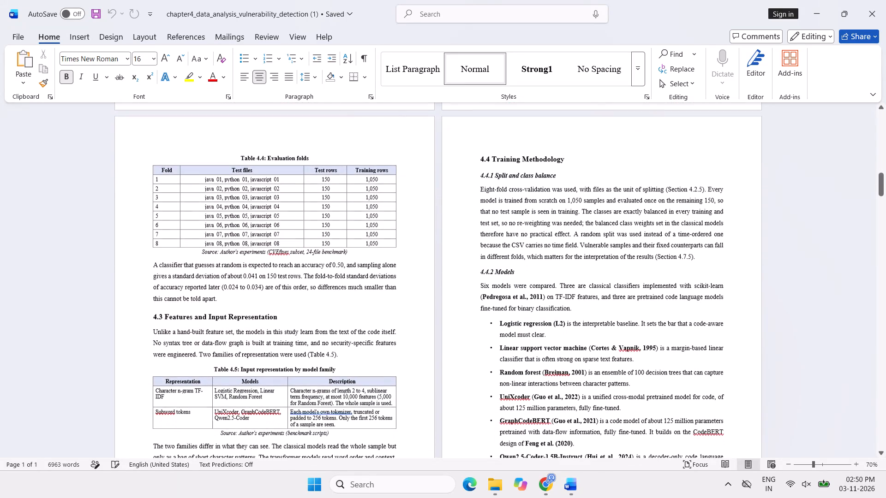
scroll(472, 231, down, 2)
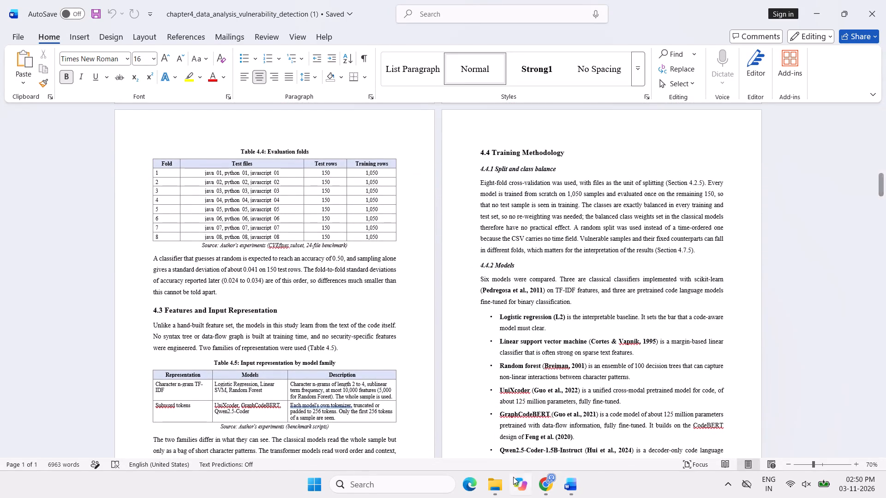
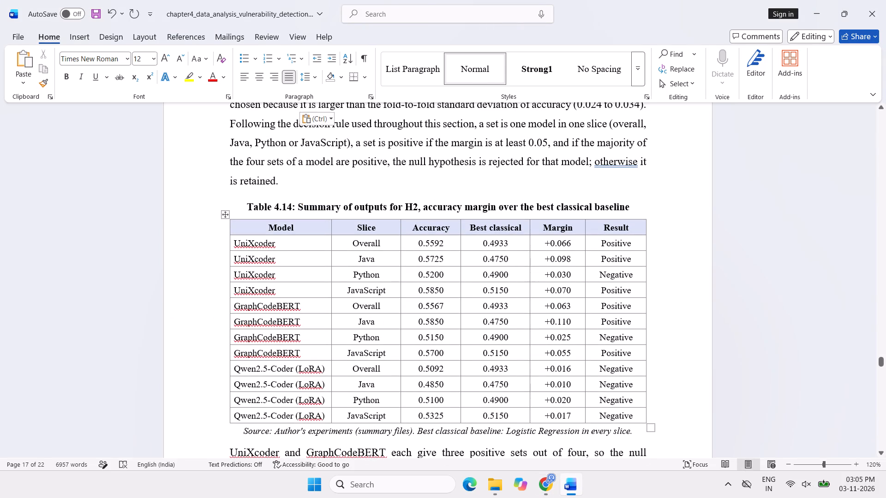
key(ctrl+s)
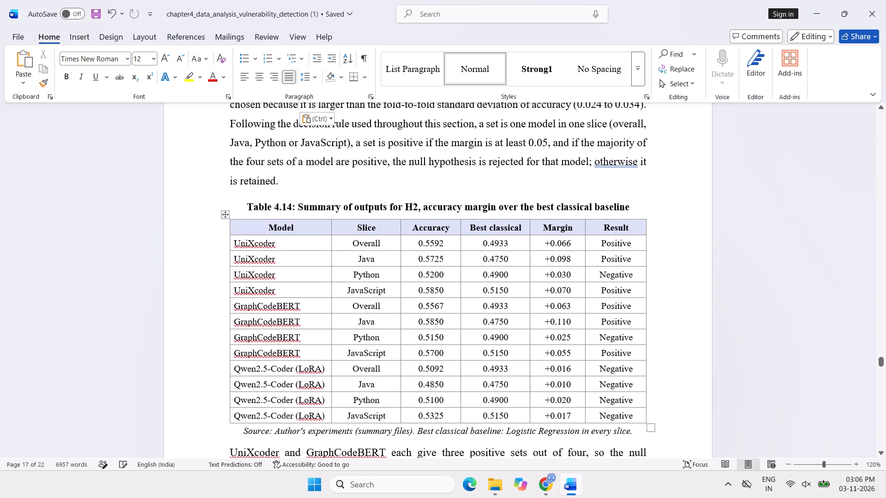
click(68, 15)
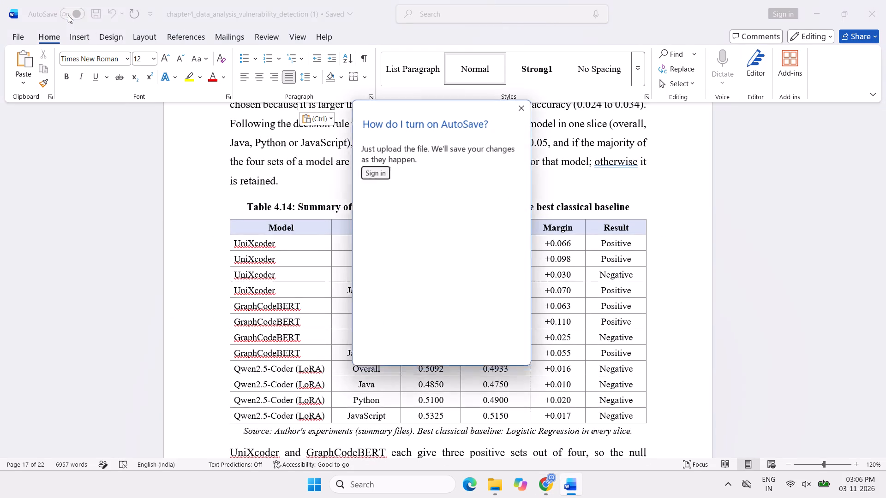
click(525, 101)
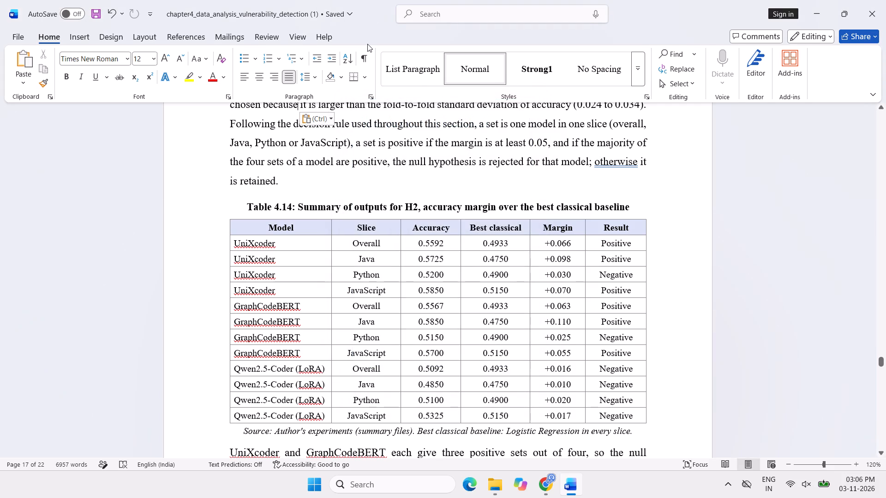
key(ctrl+s)
key(ctrl+s)
key(ctrl+s)
key(ctrl+s)
key(ctrl+s)
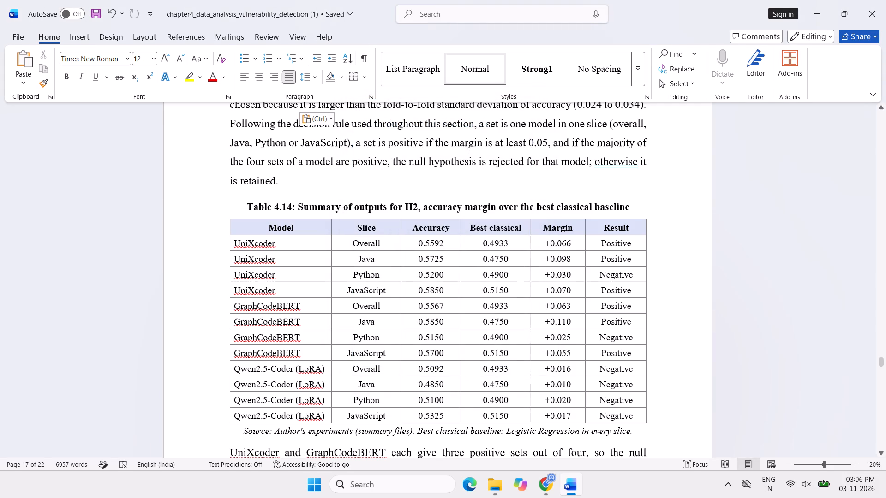
Retype the full stop after "otherwise it is retained" in section 4.8.2 and save the document again.
click(293, 178)
key(BackSpace)
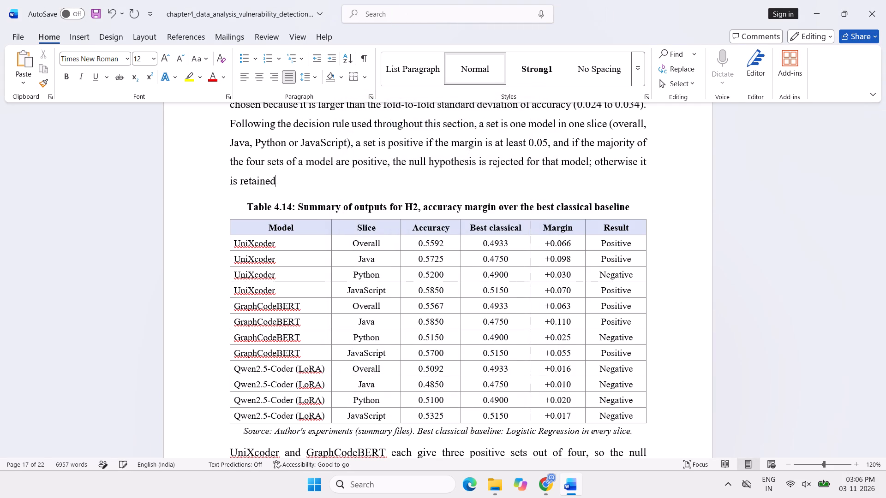
key(period)
key(ctrl+s)
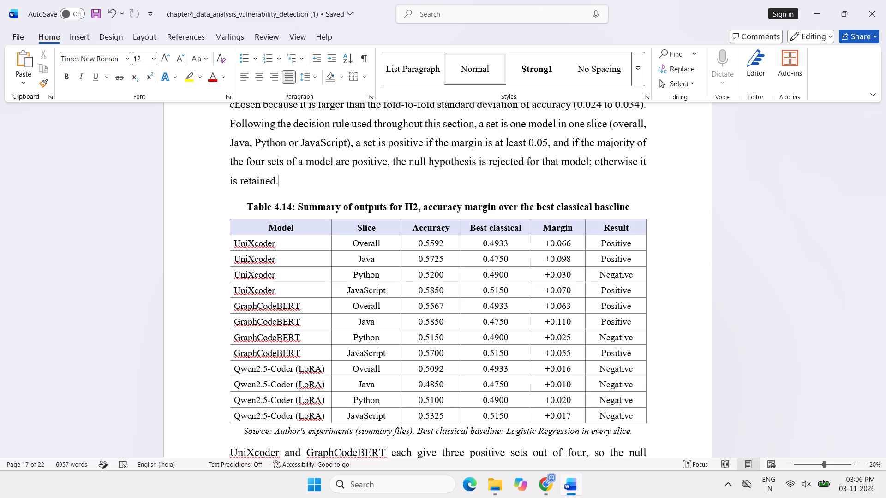
Review the text and tables of the Chapter 4 document from section 4.8.2 through 4.9 Threats to Validity.
scroll(409, 279, down, 1)
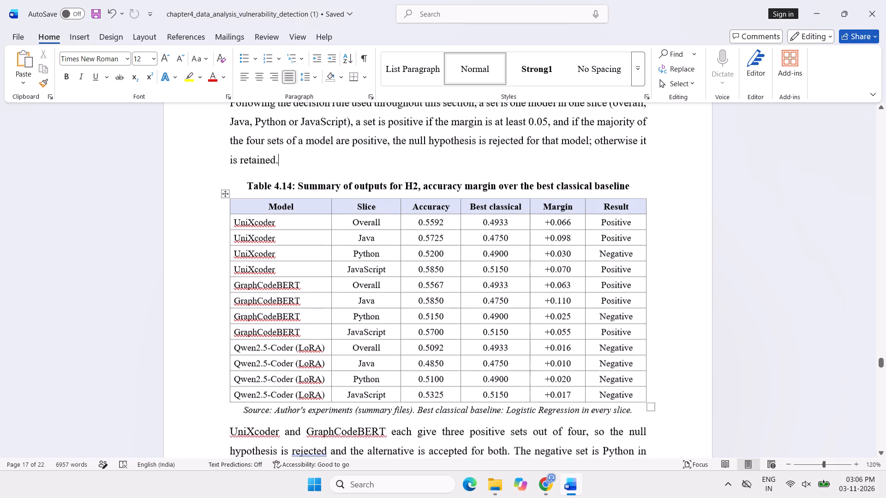
scroll(409, 279, down, 2)
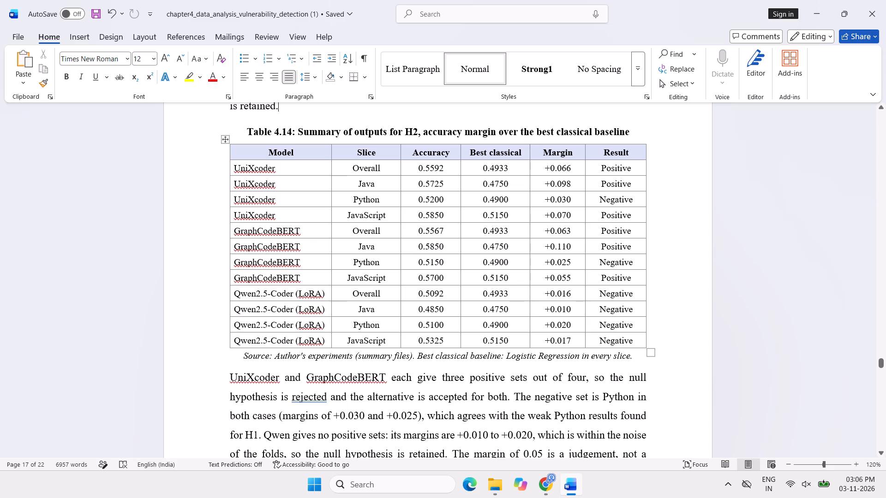
scroll(409, 279, down, 3)
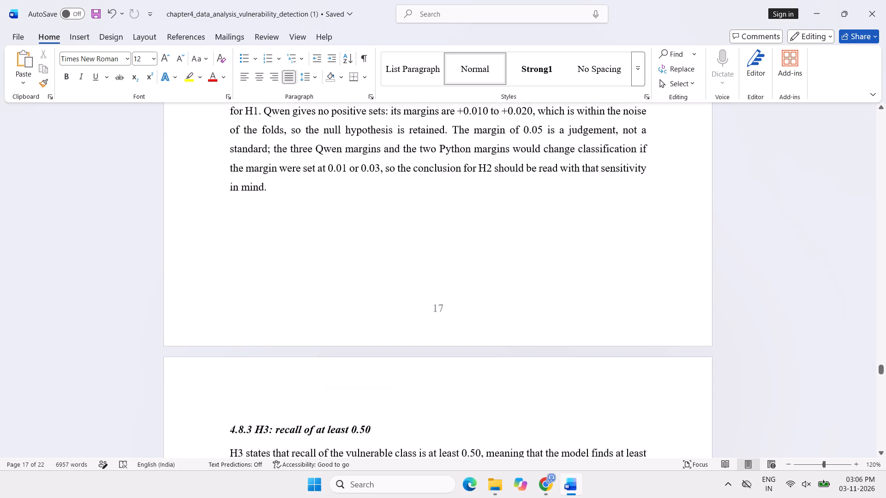
scroll(409, 279, down, 2)
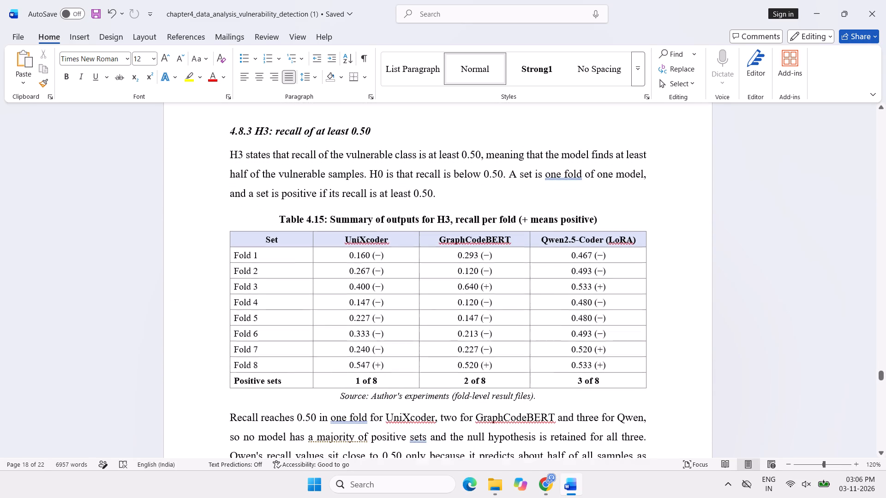
scroll(409, 279, down, 1)
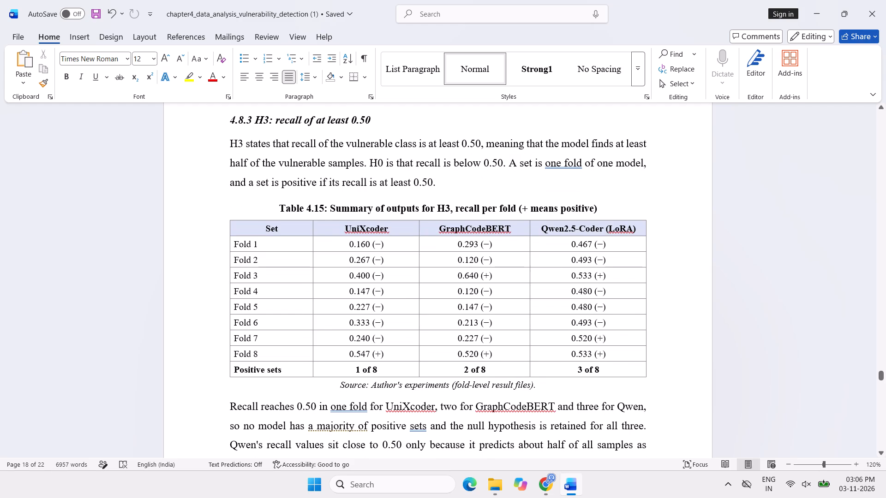
scroll(409, 279, down, 1)
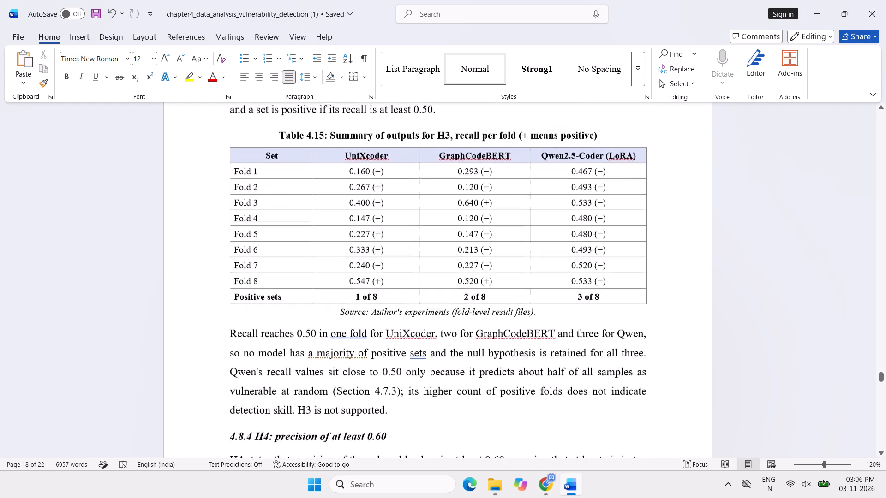
scroll(409, 279, down, 1)
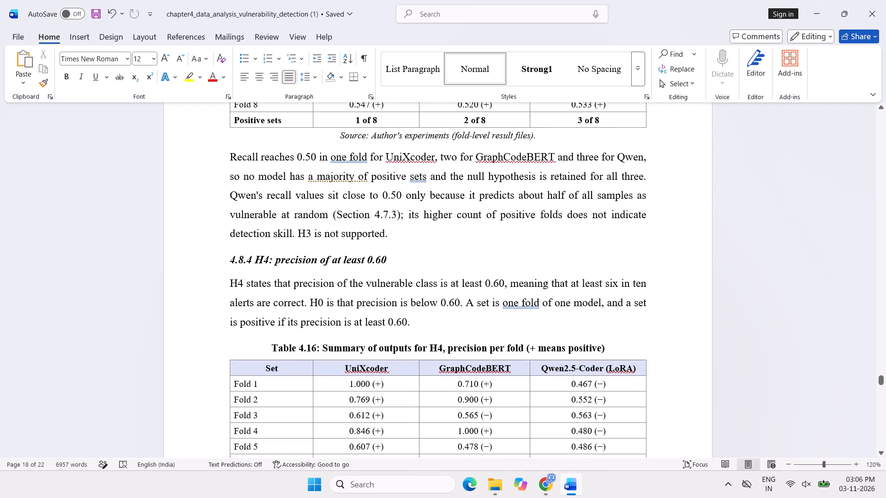
scroll(409, 279, down, 4)
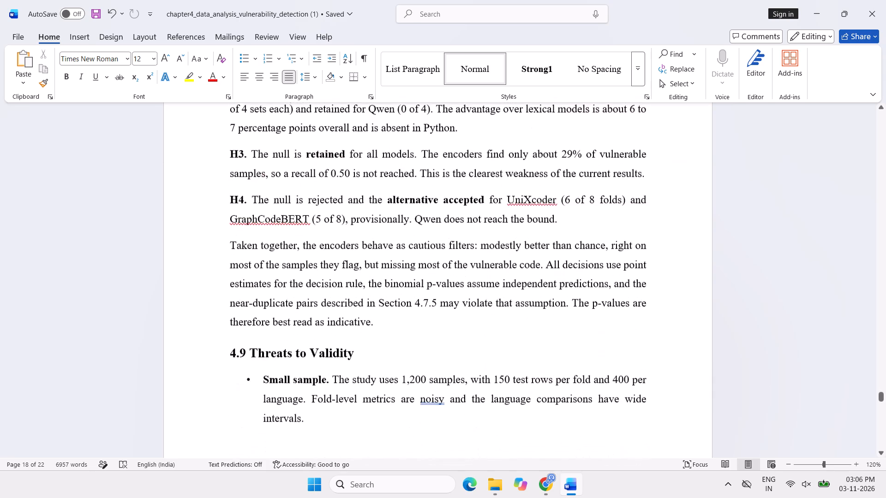
scroll(409, 279, down, 3)
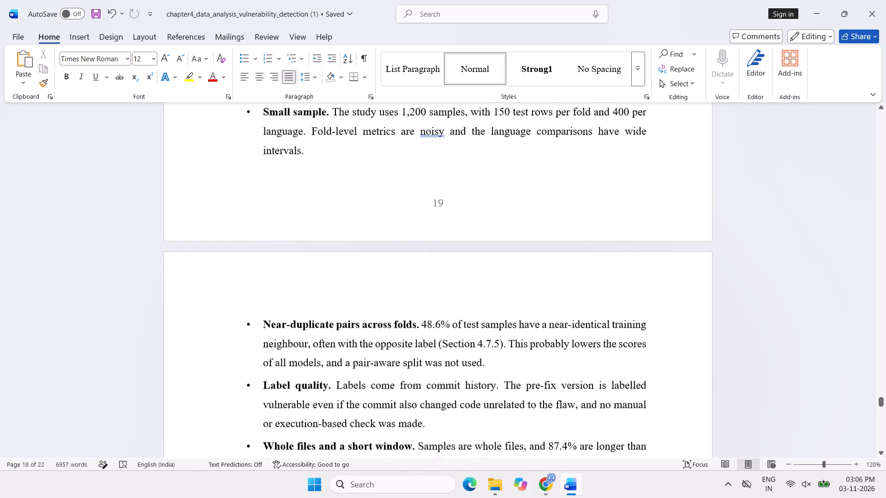
scroll(409, 279, down, 1)
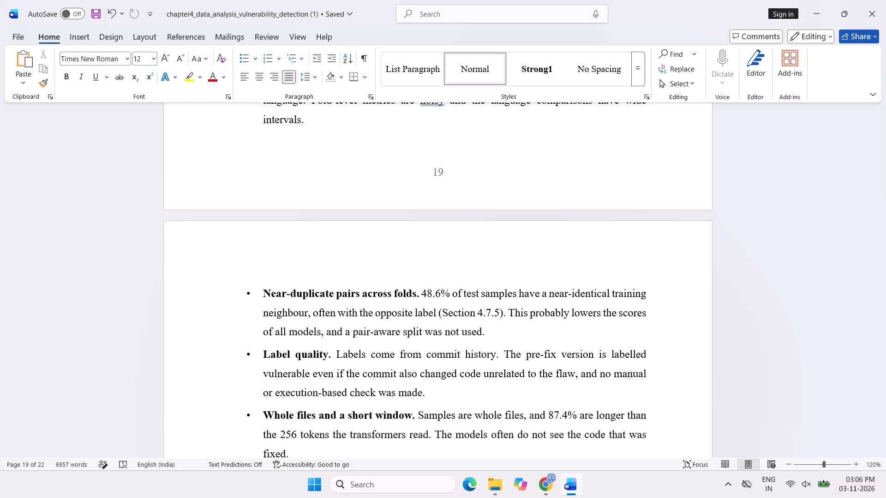
scroll(409, 279, up, 1)
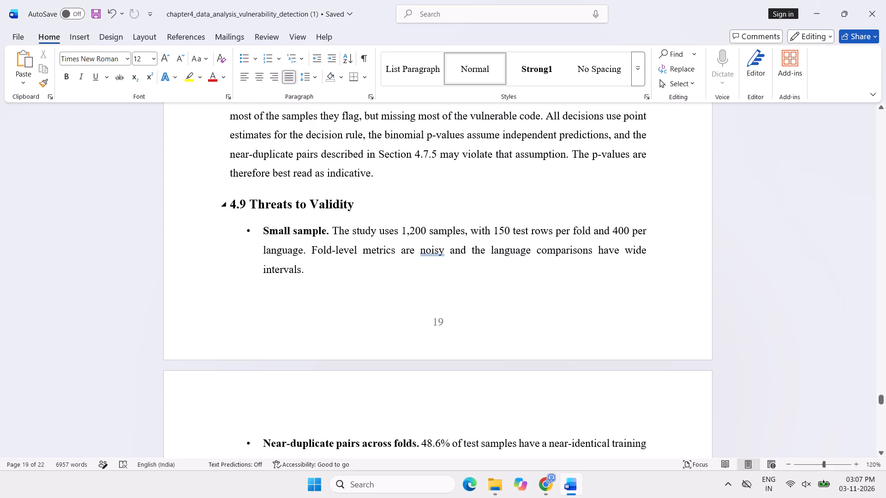
Set the line spacing of the entire document, tables included, to 1.5.
key(ctrl+a)
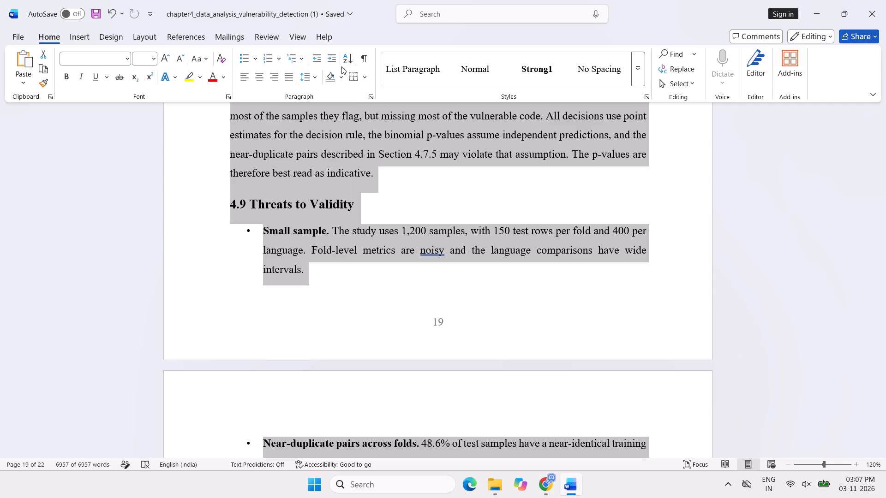
click(314, 76)
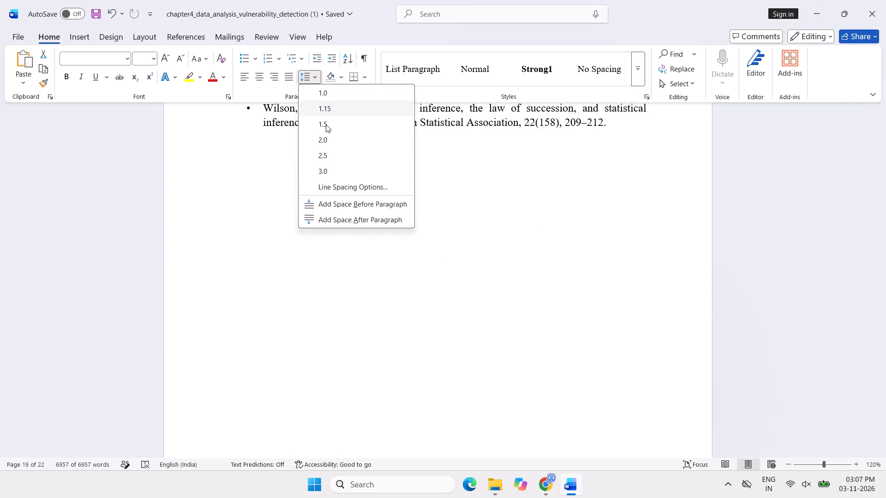
click(326, 125)
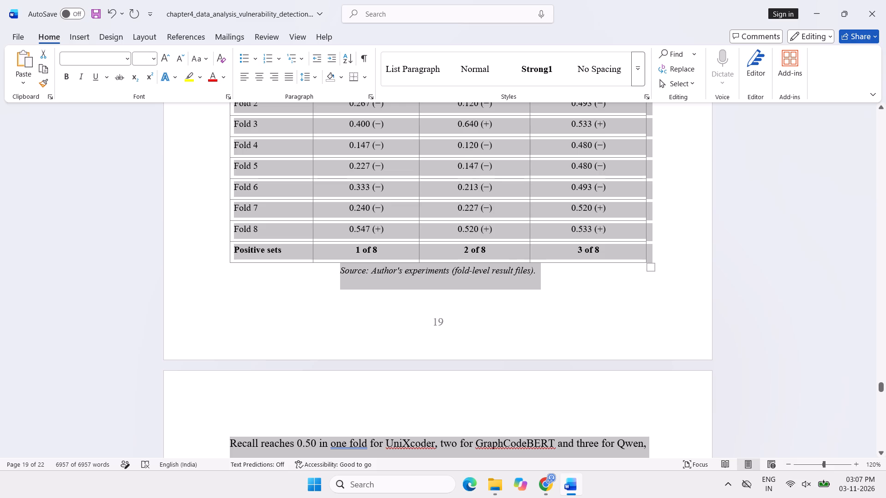
click(345, 308)
Return to the start of the document and check the font formatting of the chapter title, the 4.1 Introduction heading and its body text.
scroll(345, 308, up, 3)
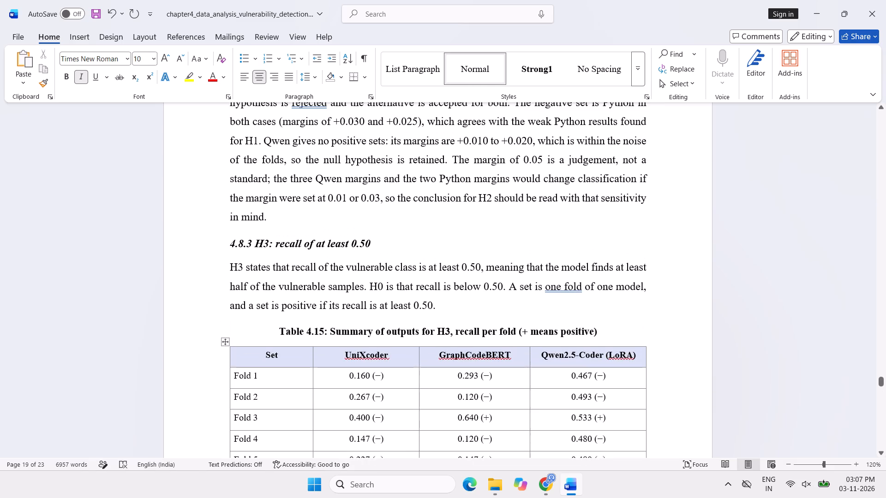
scroll(345, 308, up, 10)
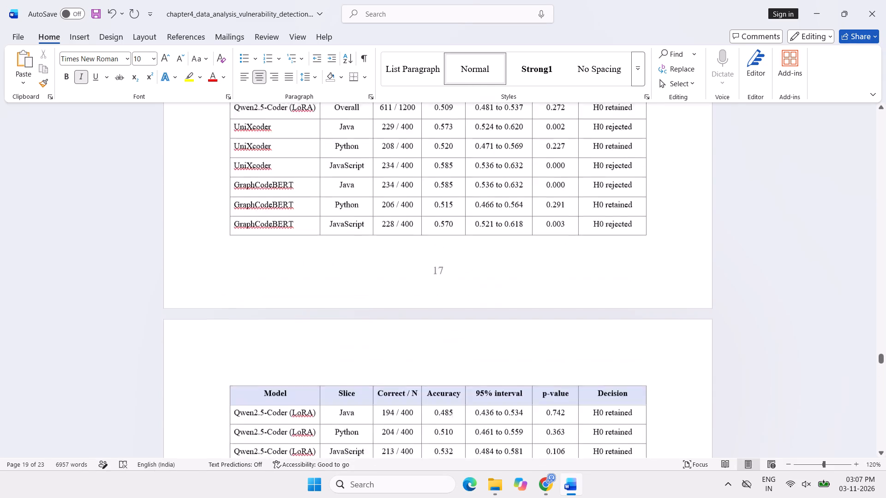
scroll(345, 308, up, 2)
scroll(345, 308, up, 20)
scroll(345, 308, up, 14)
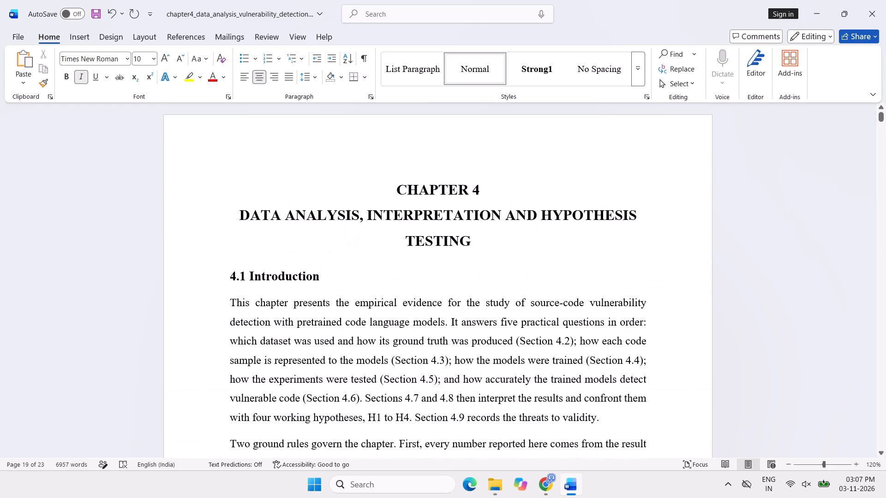
scroll(345, 308, up, 1)
scroll(345, 308, down, 1)
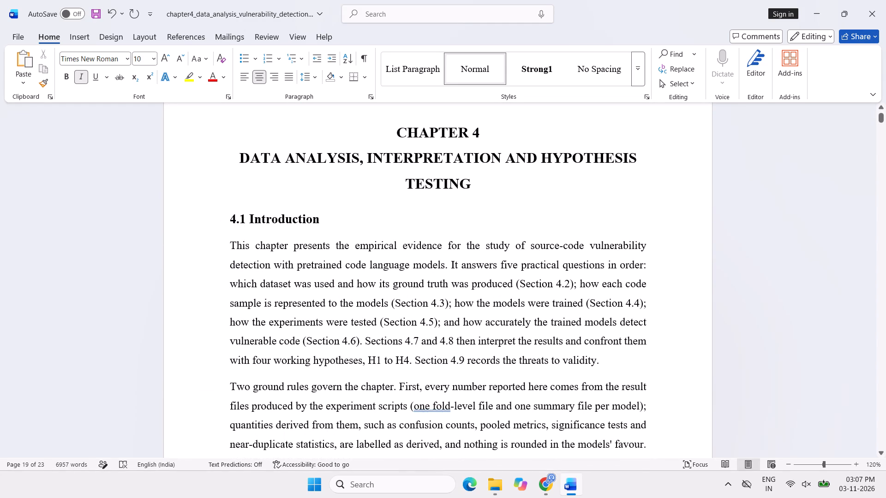
drag(478, 186, 375, 130)
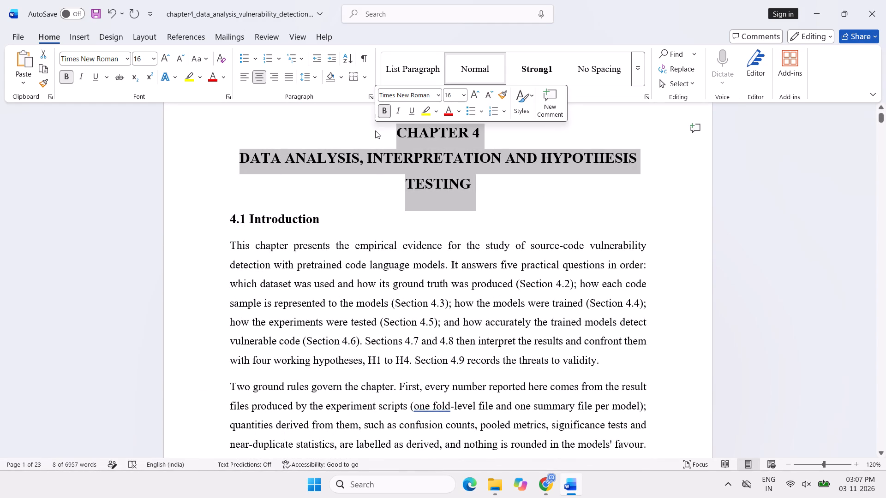
click(348, 145)
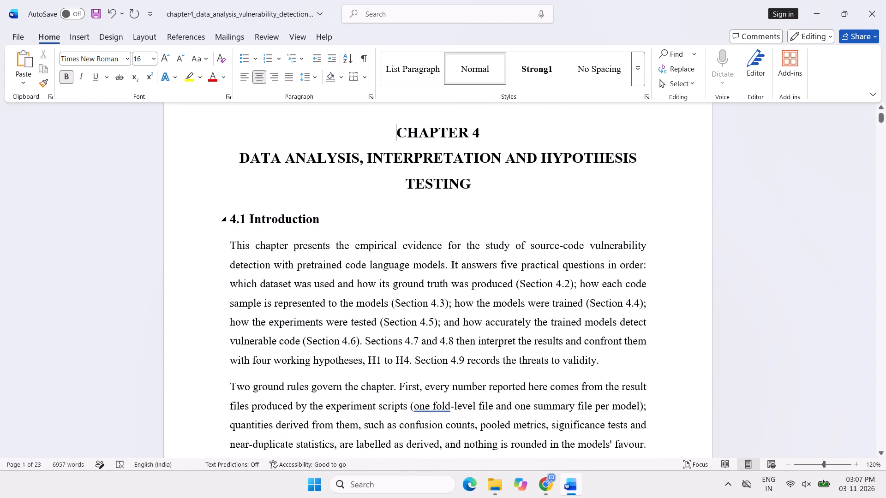
drag(325, 221, 229, 216)
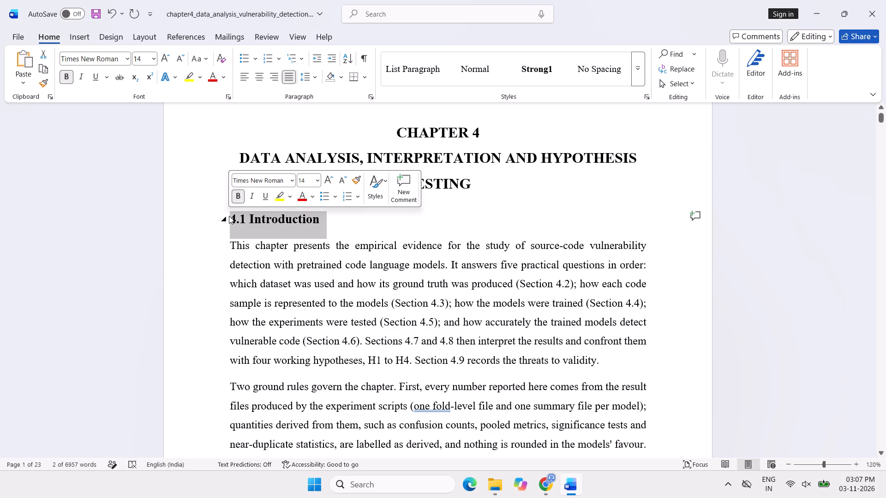
drag(227, 244, 256, 247)
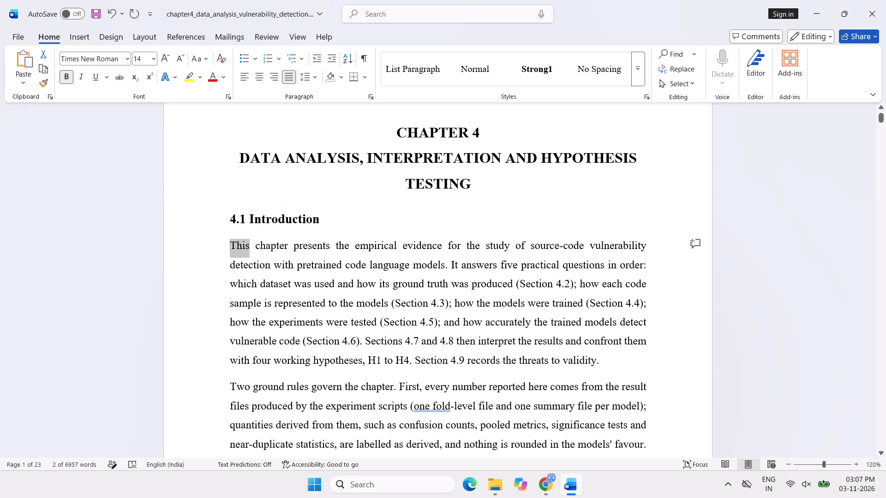
drag(256, 247, 257, 245)
Check the font formatting of the 4.2 The Dataset heading and the 4.2.1 and 4.2.2 subheadings.
scroll(391, 283, down, 1)
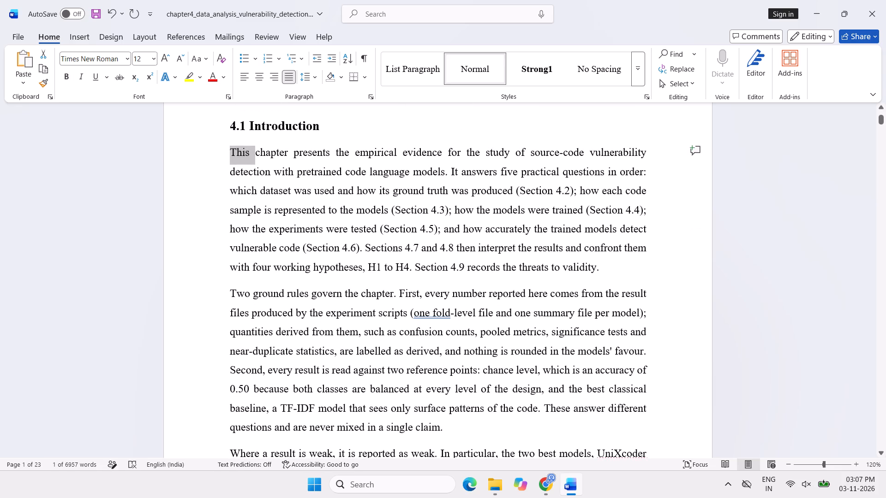
scroll(391, 283, down, 1)
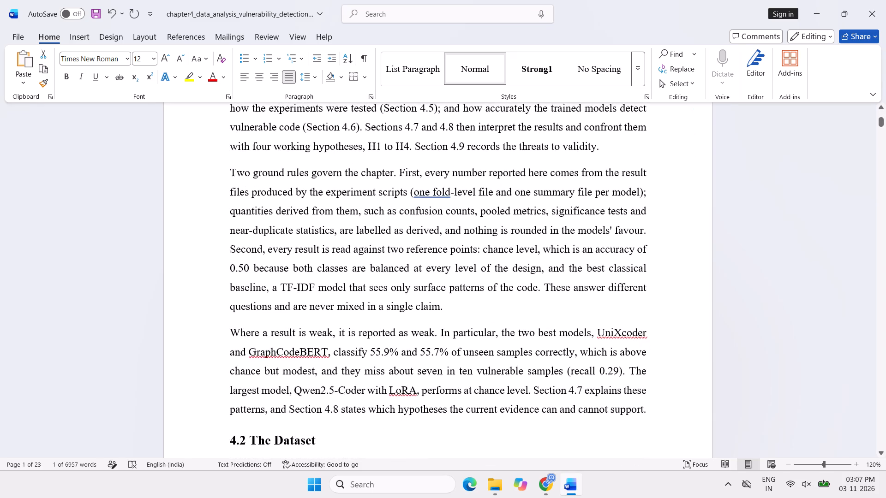
scroll(391, 283, down, 1)
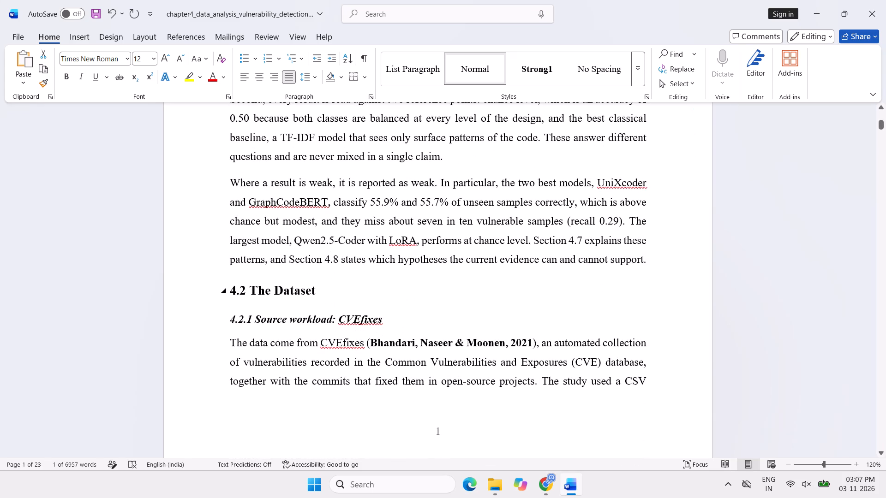
click(333, 290)
drag(333, 290, 236, 285)
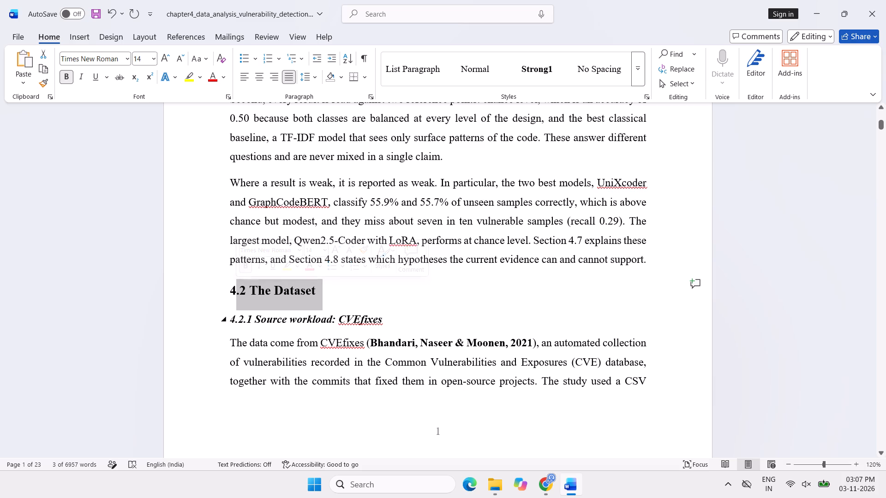
drag(384, 318, 235, 319)
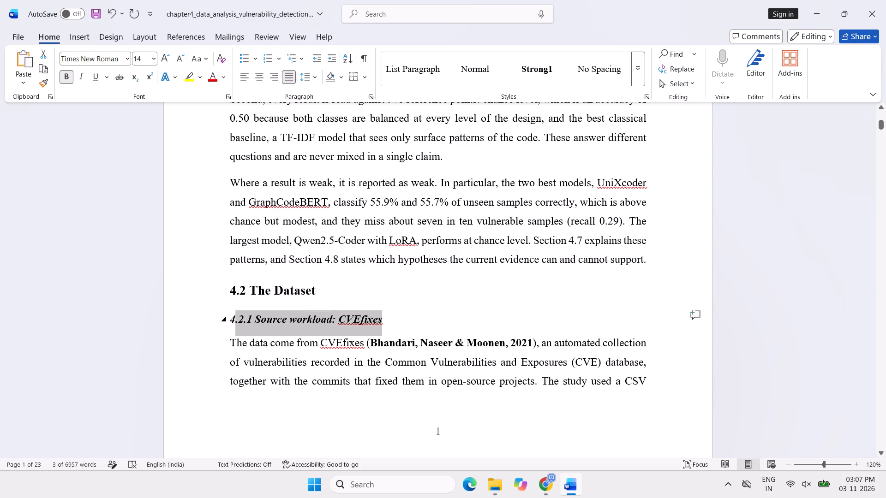
drag(235, 319, 230, 320)
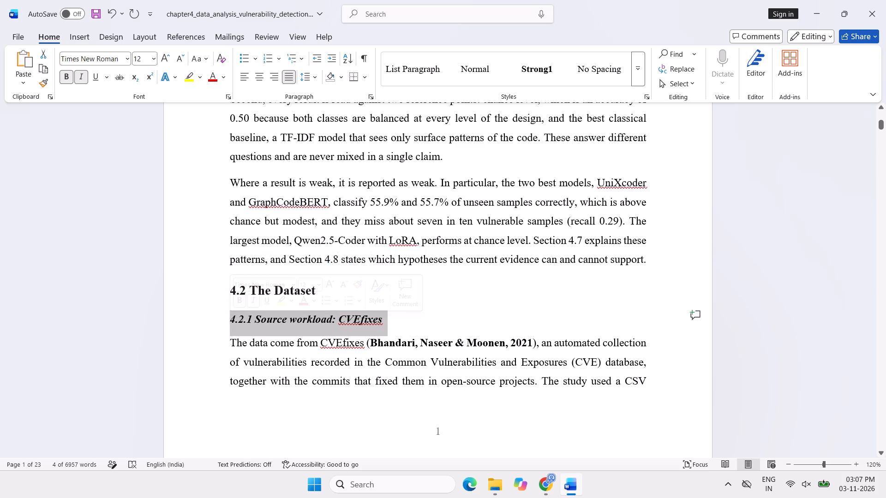
scroll(307, 395, down, 2)
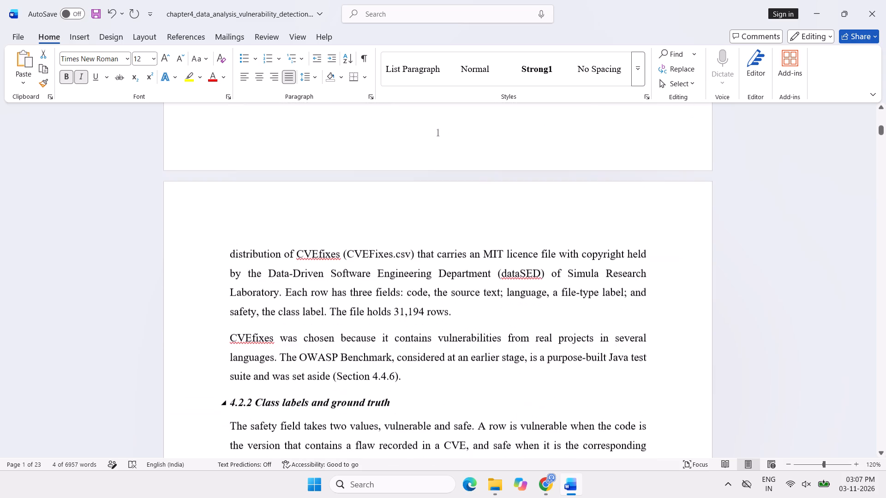
scroll(307, 395, down, 1)
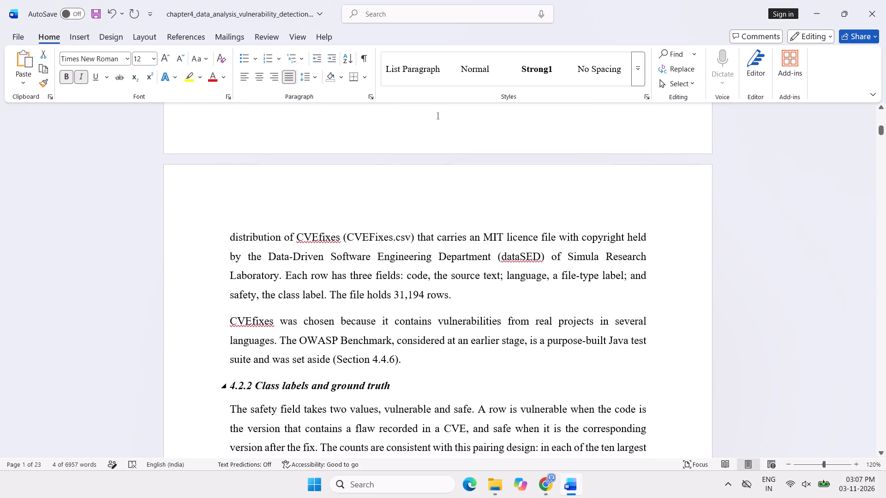
drag(392, 389, 217, 385)
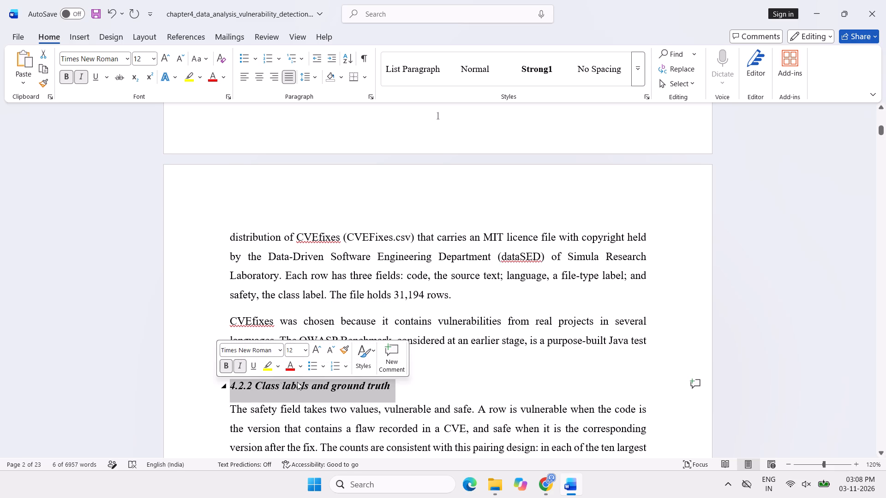
click(467, 367)
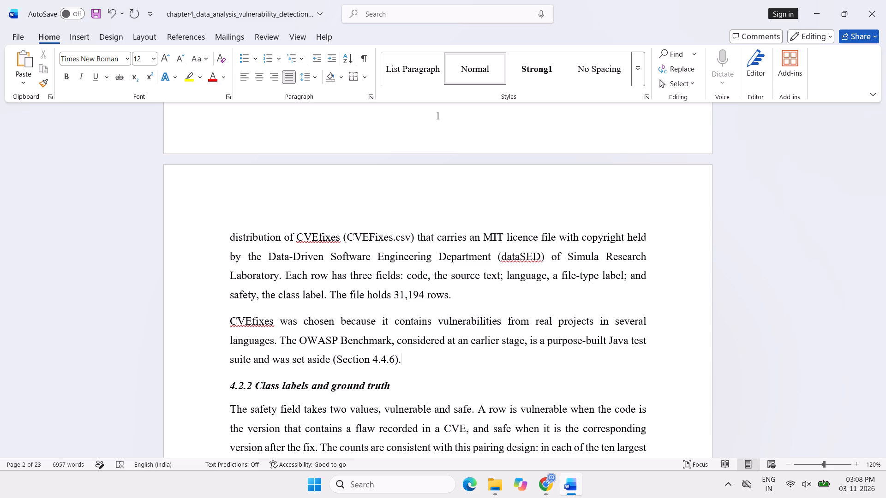
click(467, 367)
Review section 4.2 again from its heading to 4.2.2, rechecking the formatting of the "Class labels and ground truth" subheading.
scroll(467, 367, up, 1)
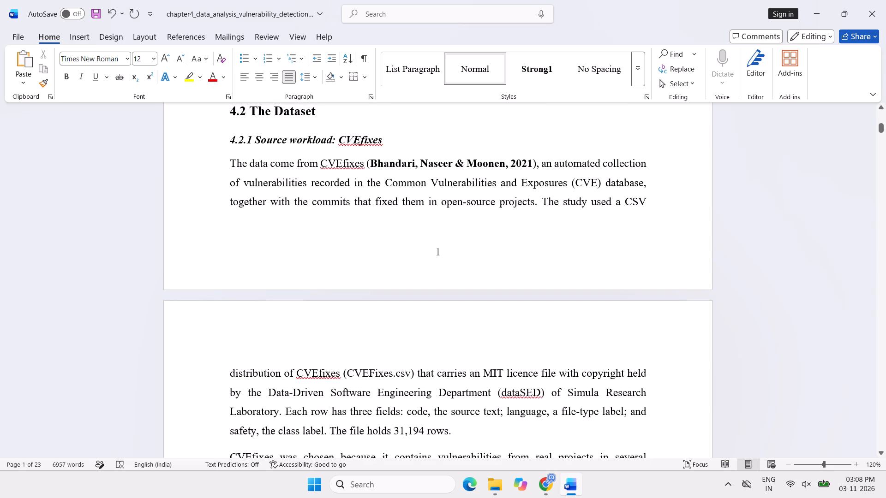
scroll(467, 367, up, 2)
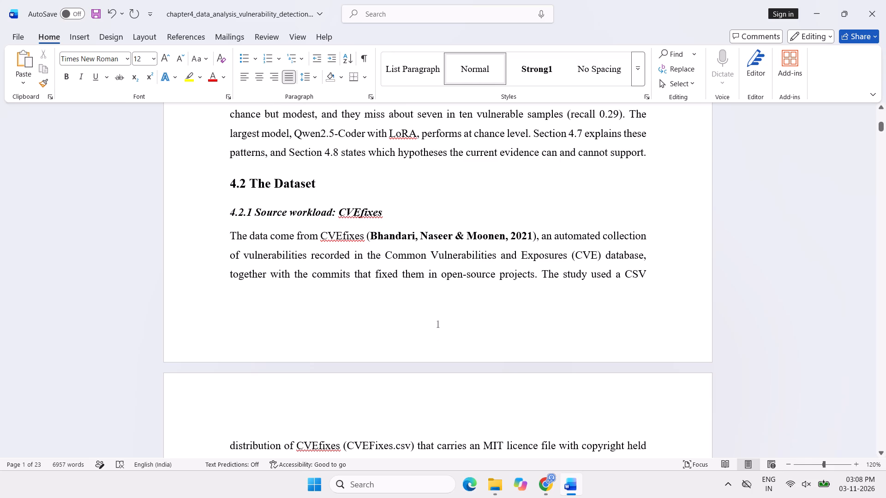
scroll(374, 231, down, 1)
scroll(374, 231, up, 1)
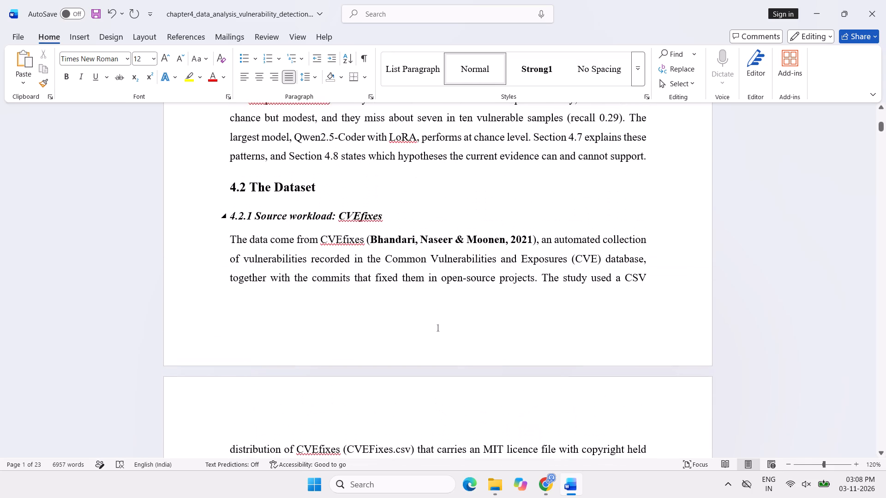
scroll(374, 231, down, 1)
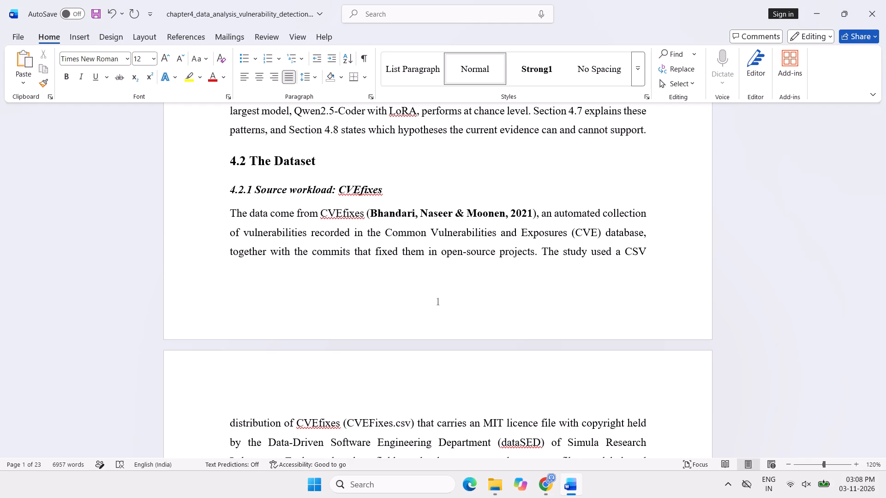
scroll(374, 231, down, 2)
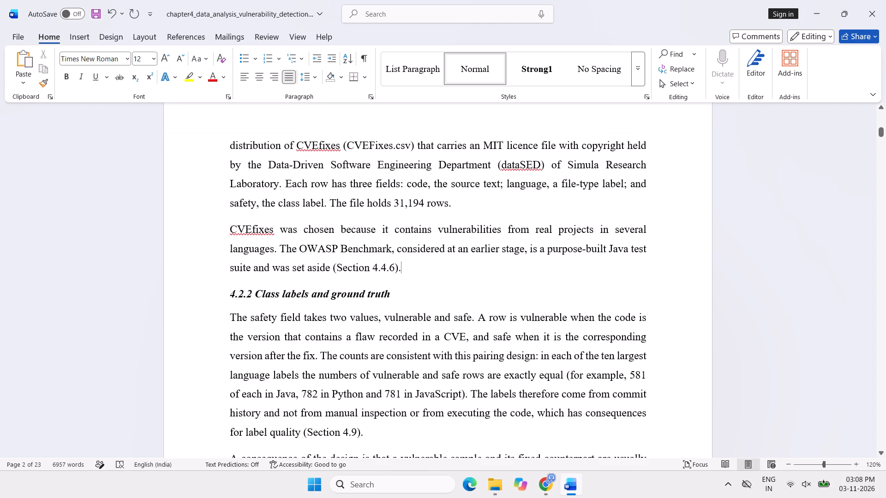
scroll(374, 231, down, 1)
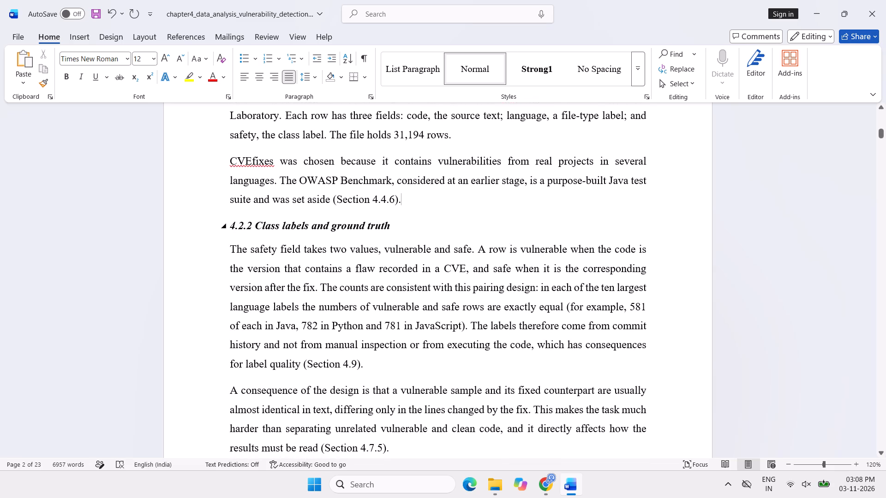
drag(231, 226, 388, 230)
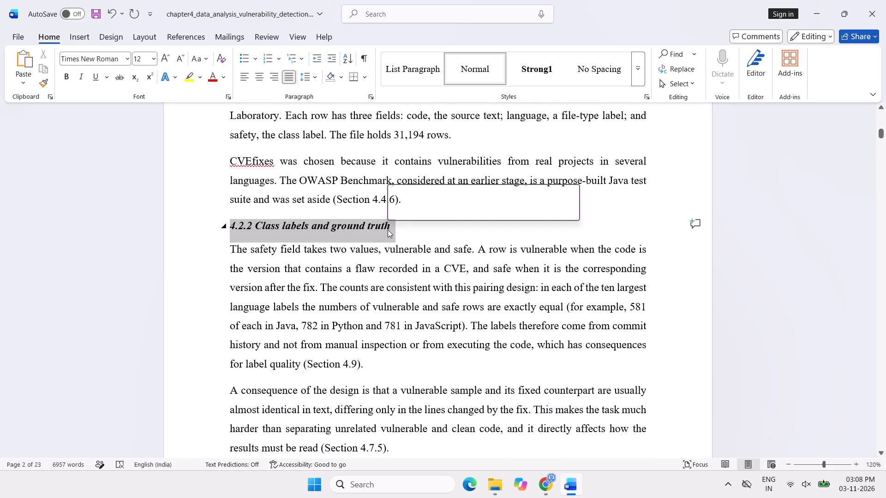
click(380, 324)
Review section 4.2.2 through Table 4.1 and check the font formatting of the 4.2.4 The experimental subset subheading.
scroll(380, 324, down, 1)
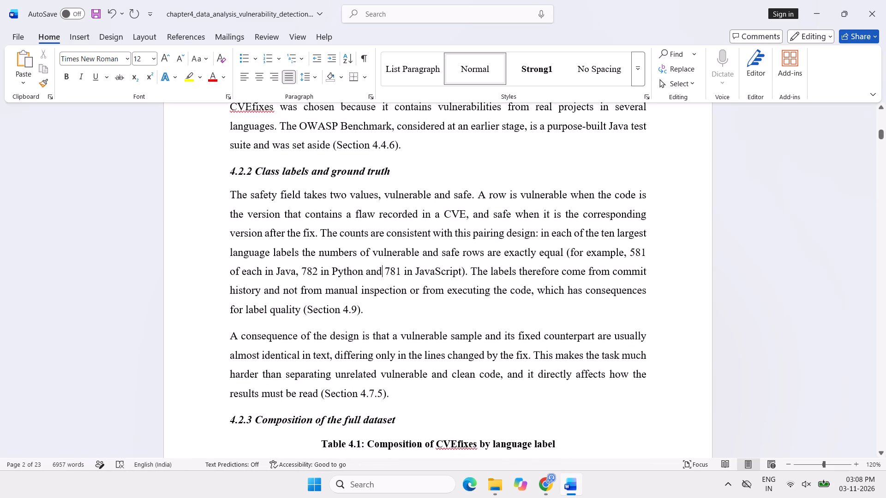
scroll(380, 324, down, 1)
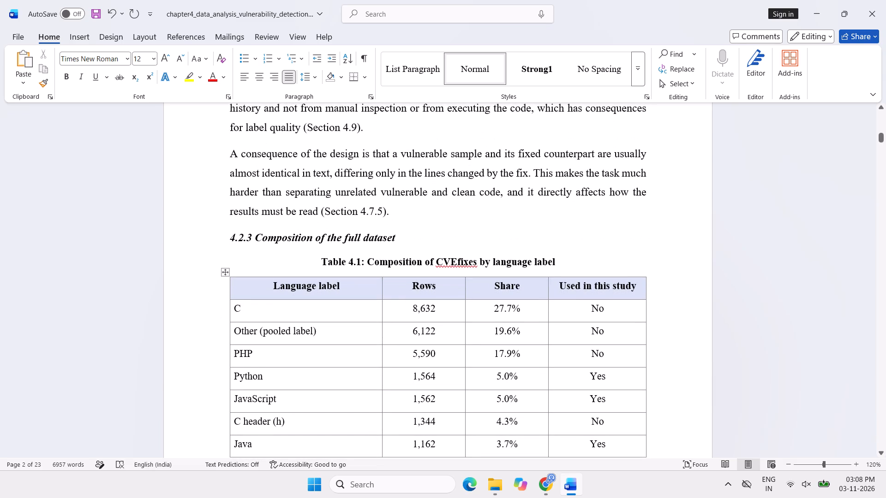
scroll(380, 324, down, 2)
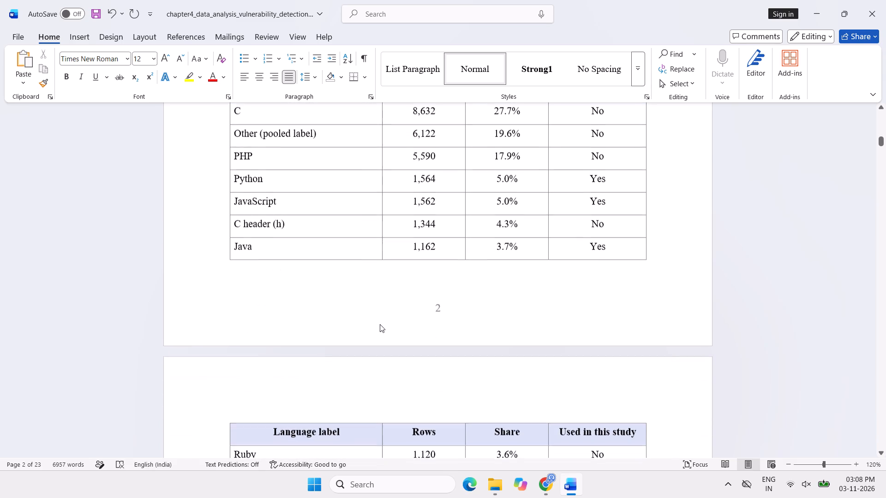
scroll(380, 324, down, 2)
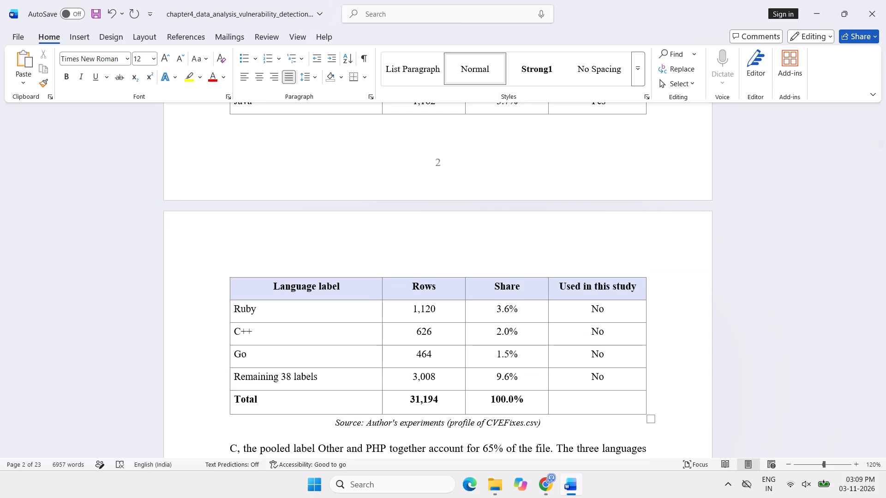
scroll(380, 324, down, 1)
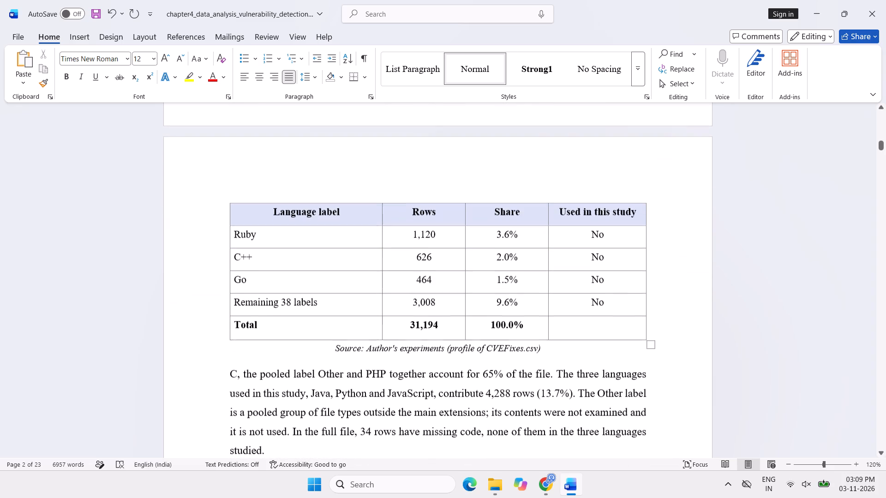
scroll(380, 324, down, 2)
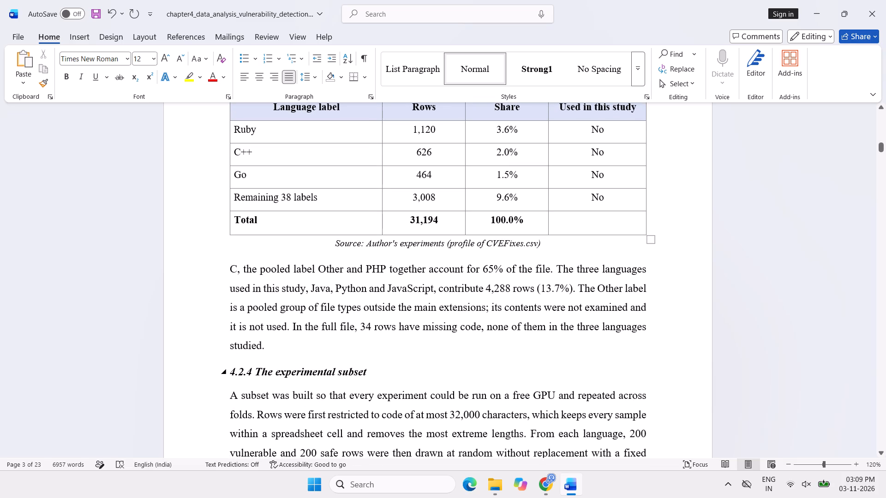
drag(368, 370, 258, 371)
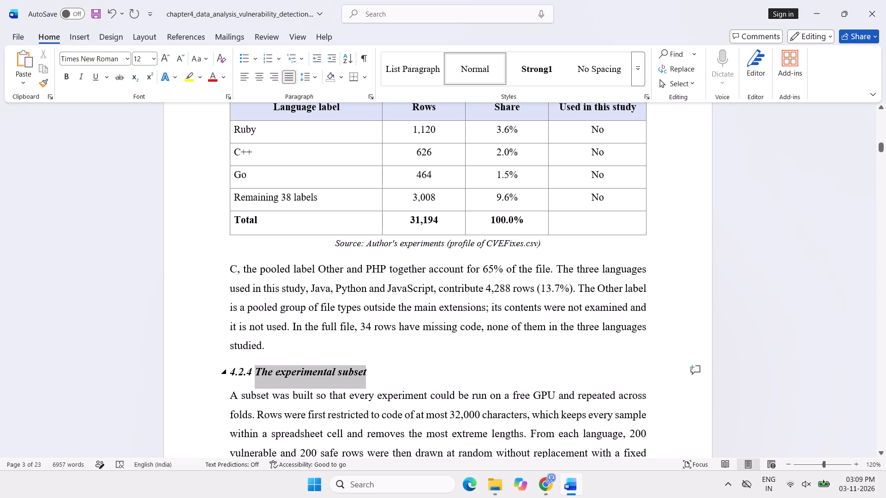
drag(258, 371, 229, 367)
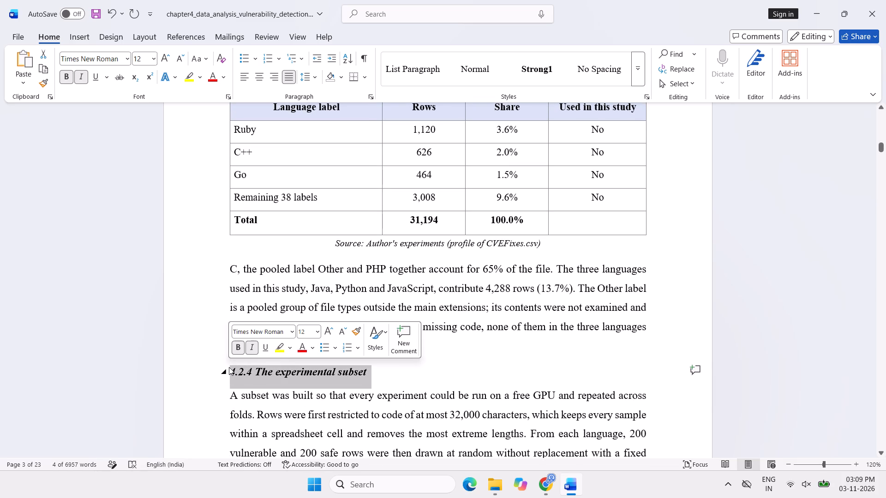
Review section 4.2.4 from its opening paragraph through Table 4.2 and Figure 4.1, checking layout and formatting.
click(221, 387)
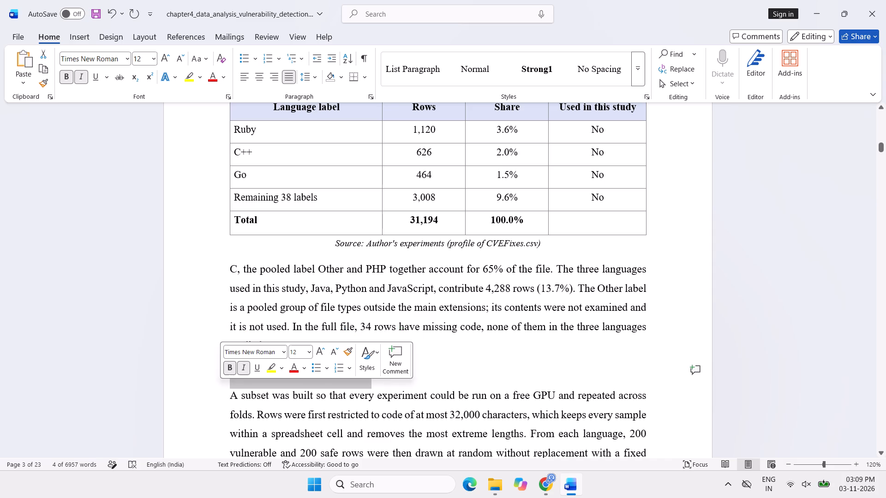
click(266, 406)
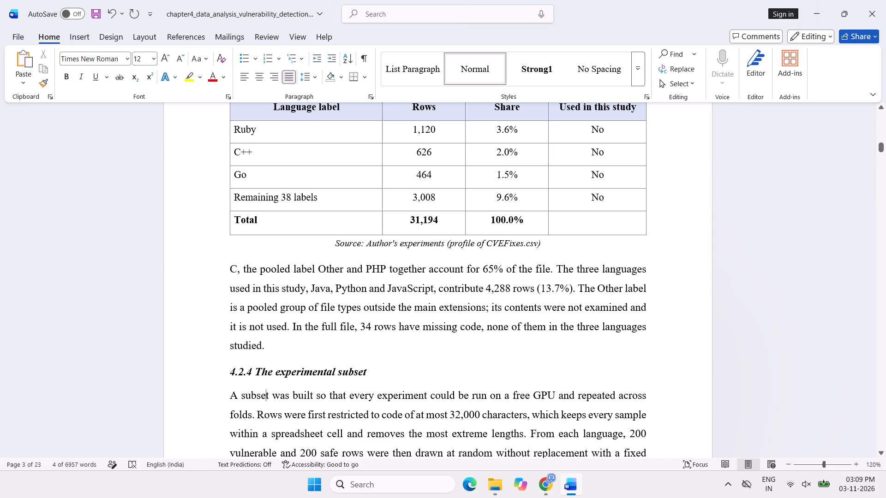
scroll(310, 412, down, 1)
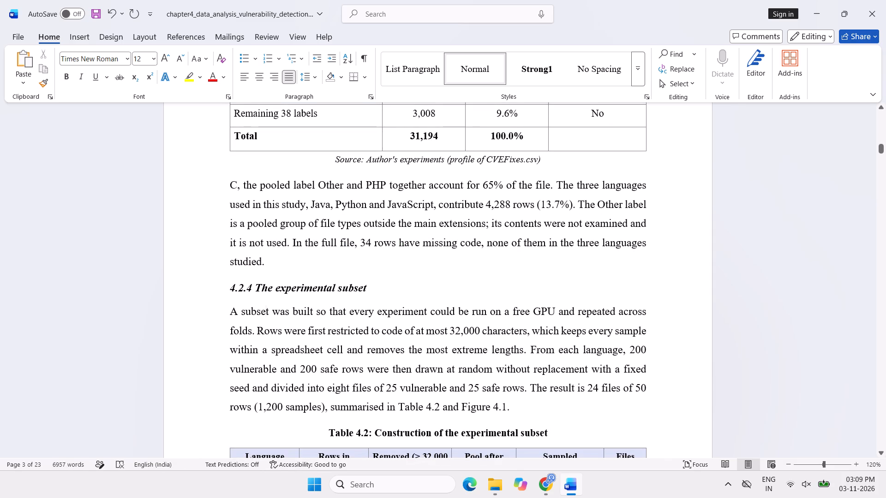
scroll(310, 412, down, 2)
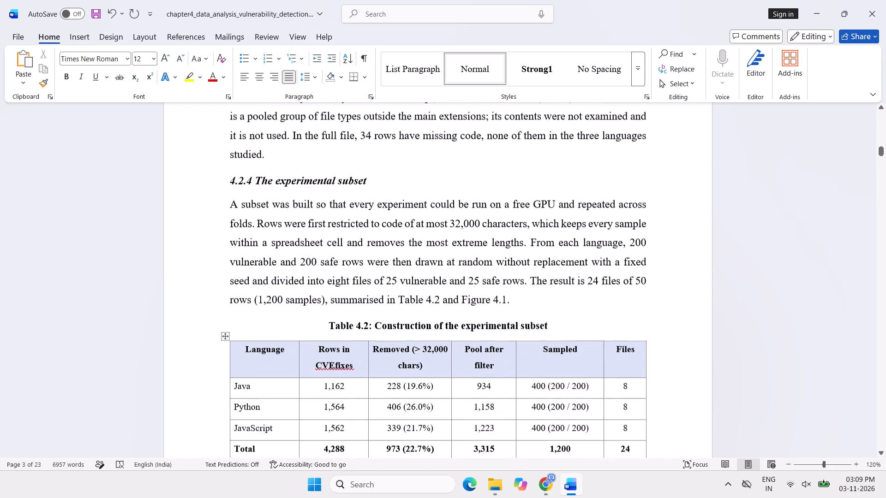
scroll(310, 412, down, 2)
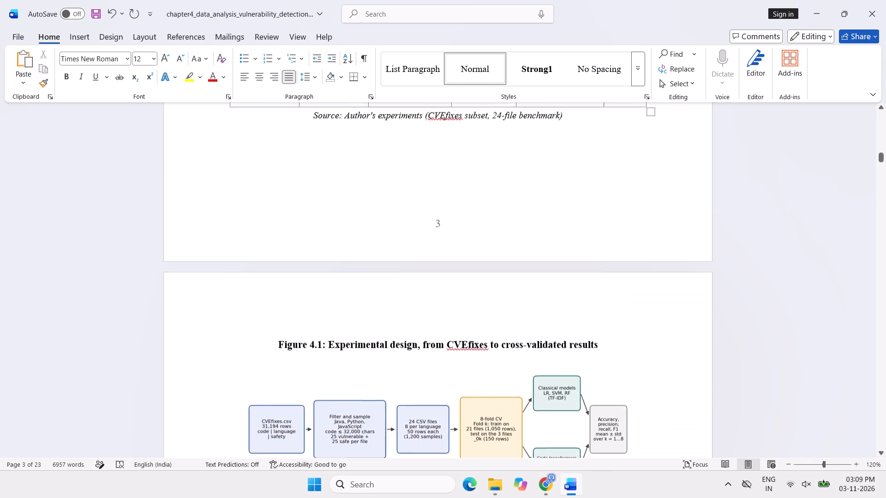
scroll(310, 412, down, 1)
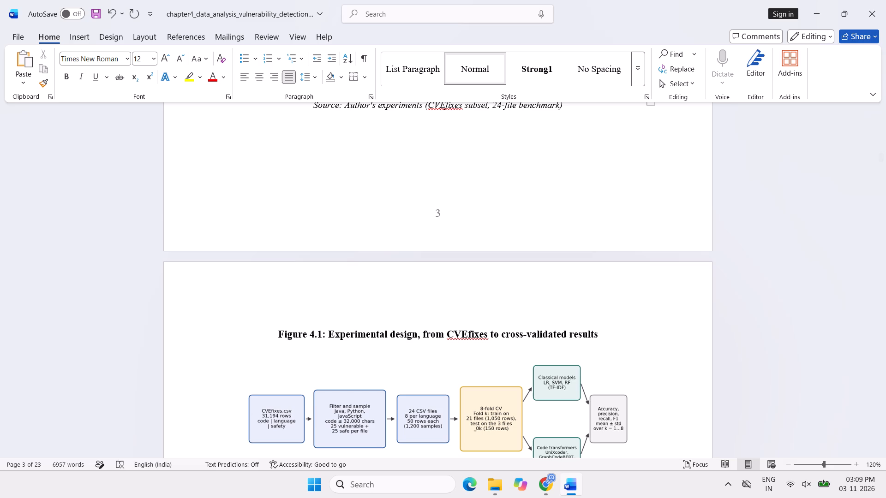
scroll(310, 412, down, 1)
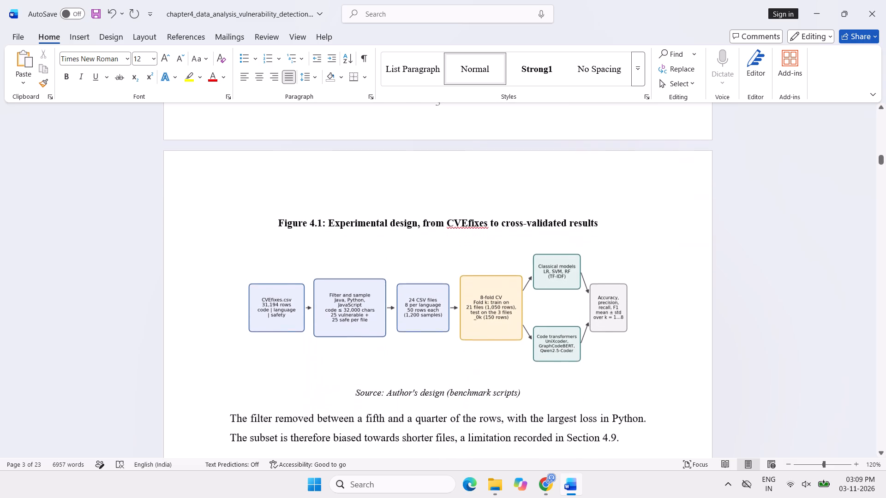
scroll(310, 412, down, 2)
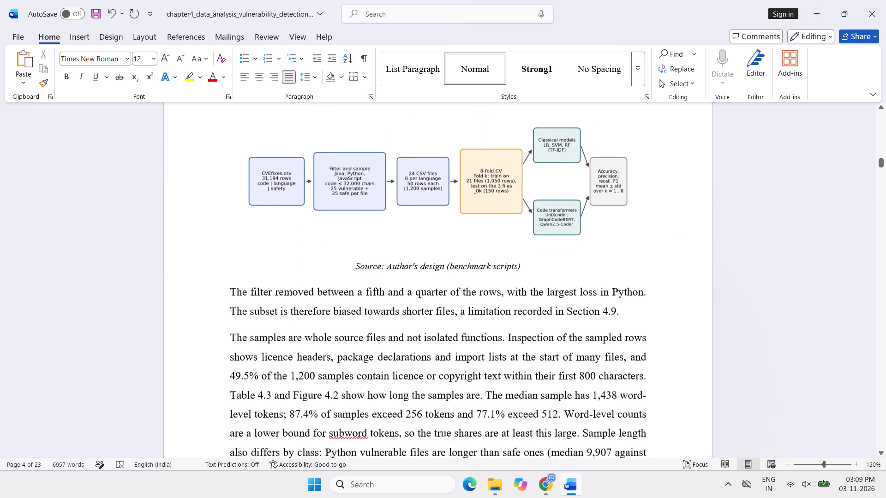
Review the section 4.2.4 paragraphs on filtering and sample length, together with Table 4.3 and its source note.
scroll(310, 412, down, 3)
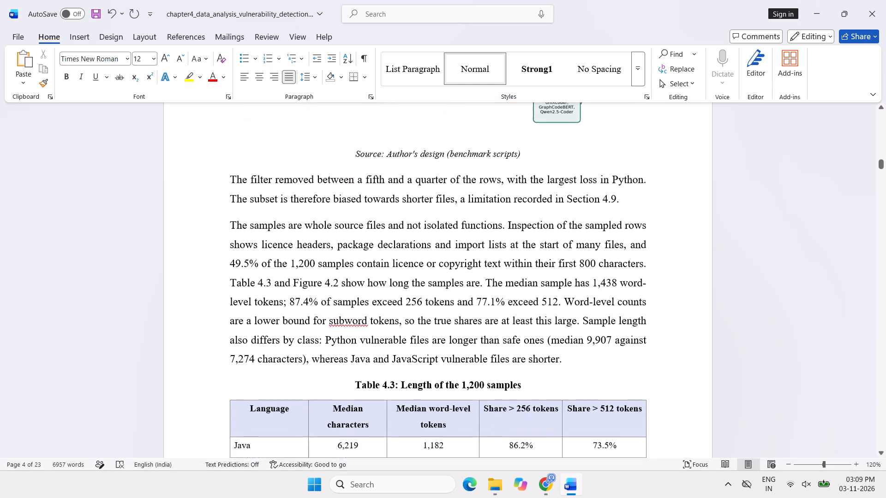
scroll(310, 412, down, 3)
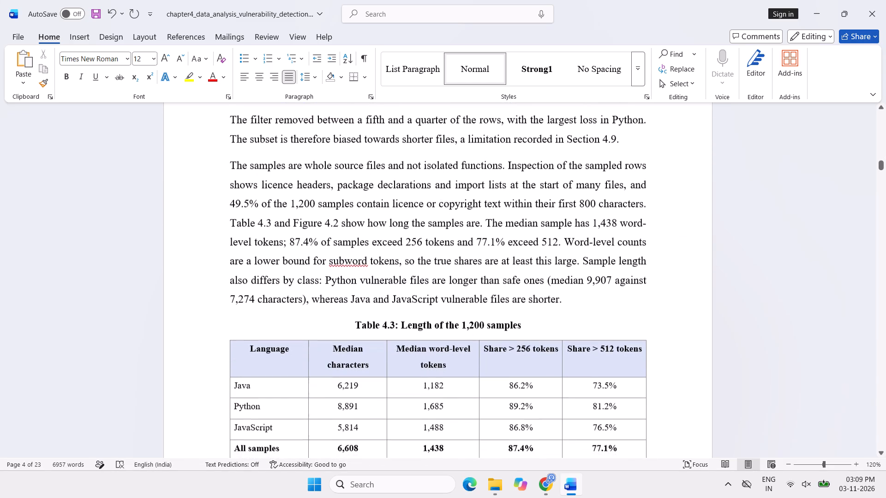
scroll(310, 412, down, 2)
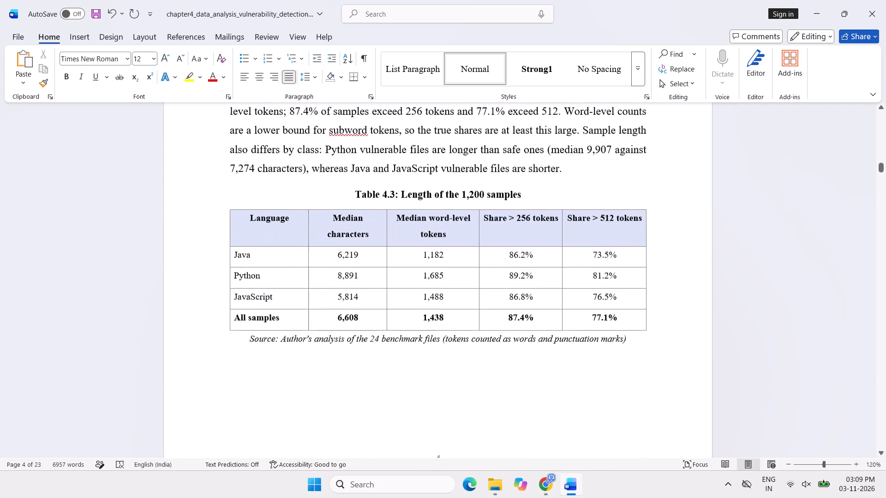
Review Figure 4.2 and section 4.2.5 Evaluation folds, including Table 4.4 and the closing paragraph.
scroll(310, 412, down, 3)
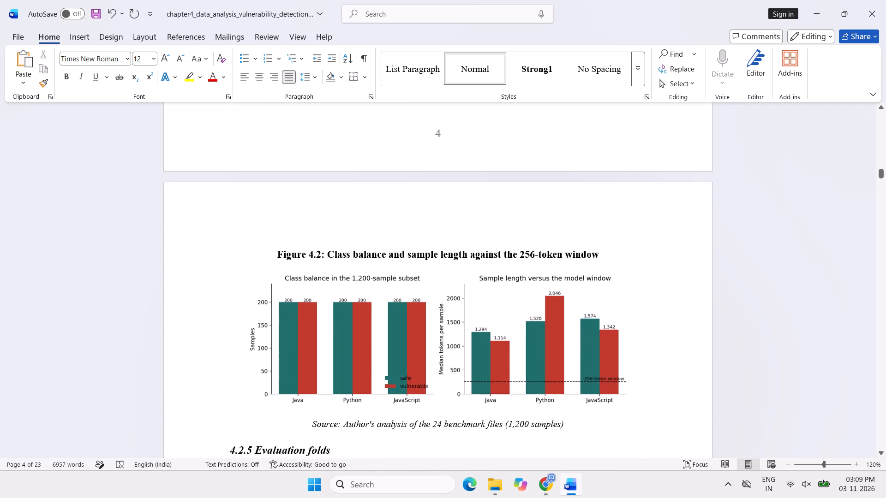
scroll(310, 412, down, 2)
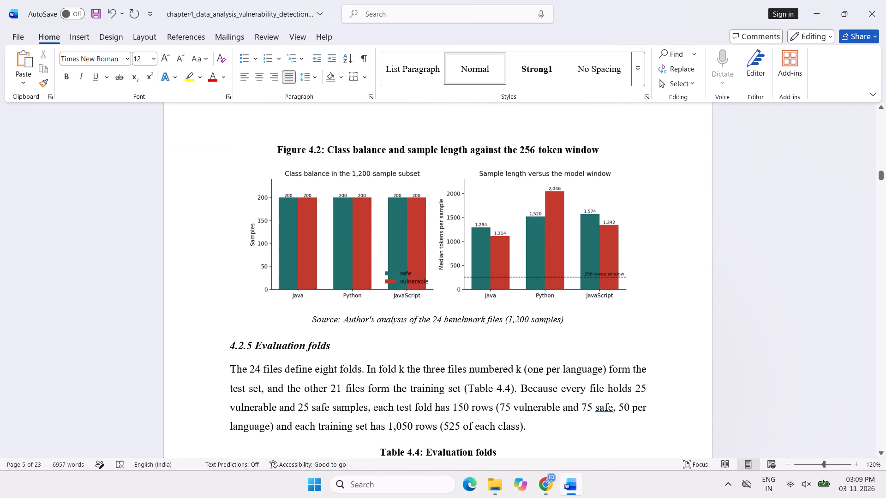
scroll(310, 412, down, 2)
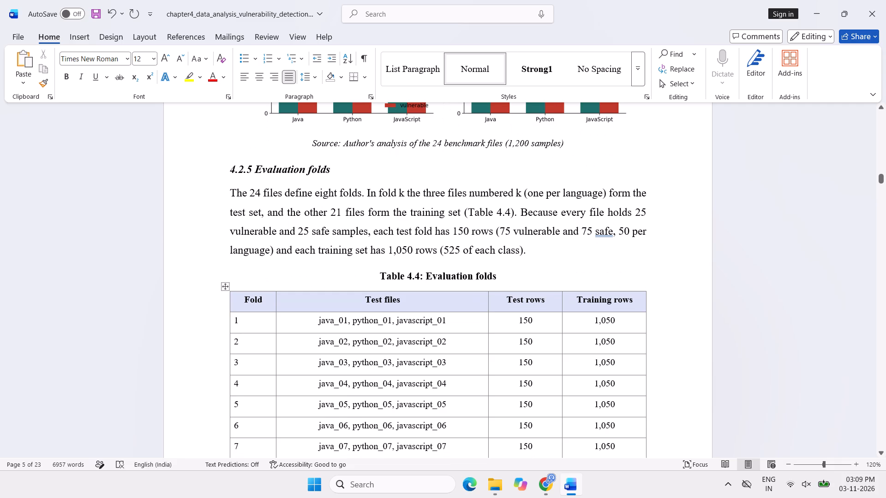
scroll(403, 335, down, 2)
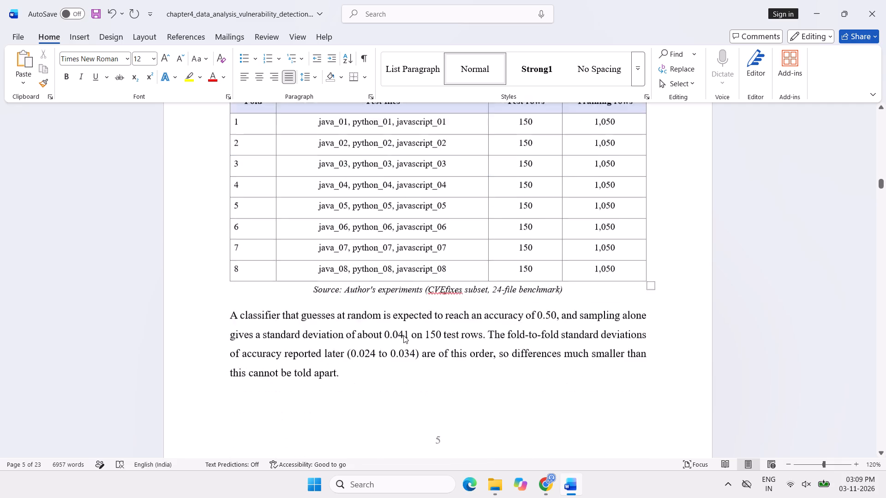
Check the font formatting of the 4.3 Features and Input Representation heading and the Table 4.5 caption.
scroll(403, 335, down, 1)
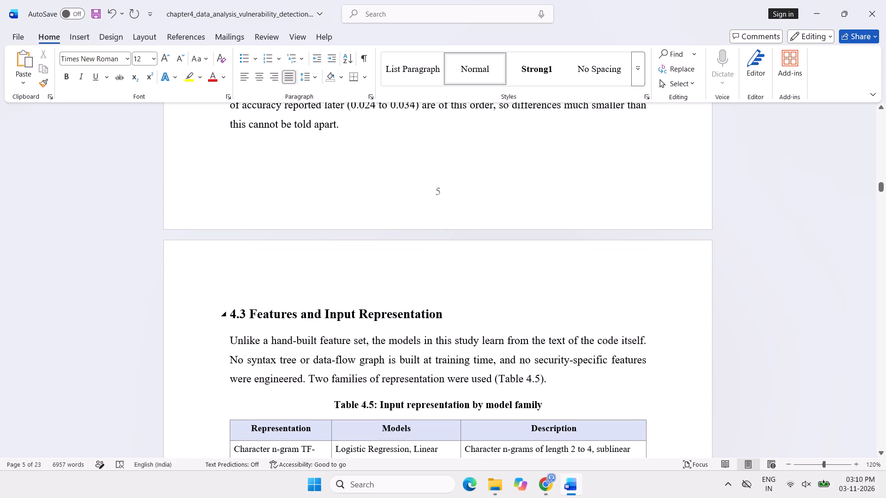
drag(445, 314, 232, 315)
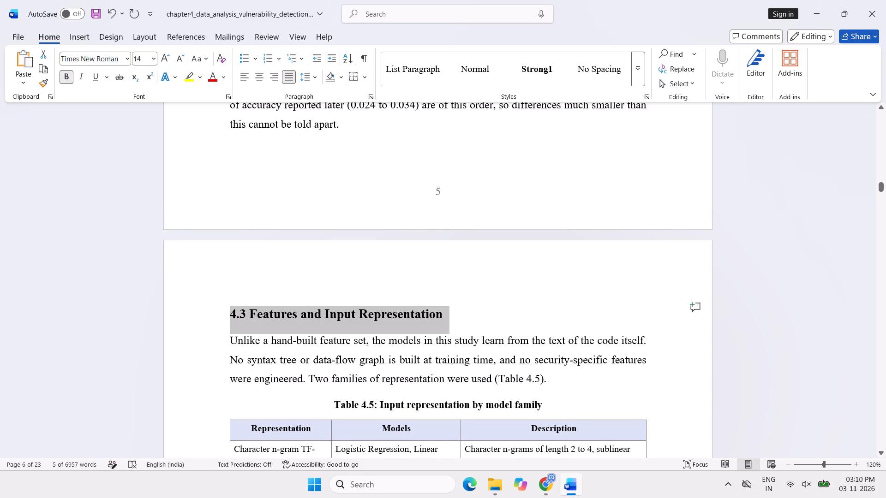
drag(332, 404, 487, 403)
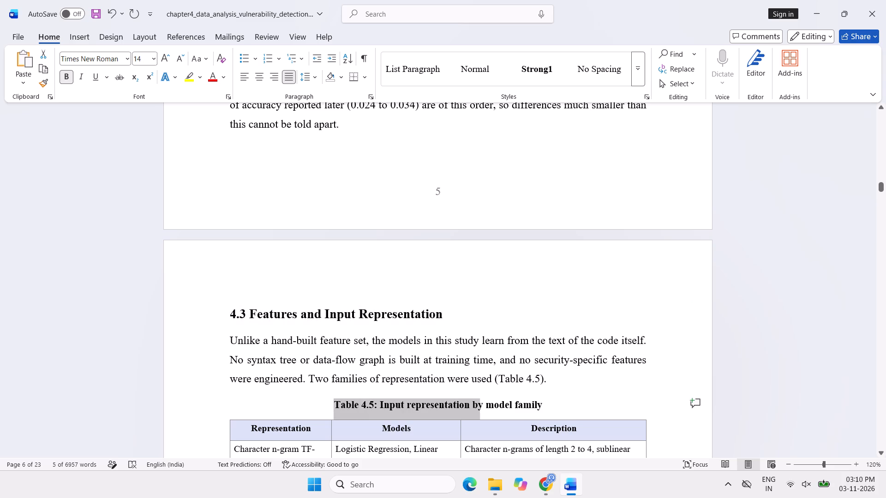
drag(487, 403, 533, 404)
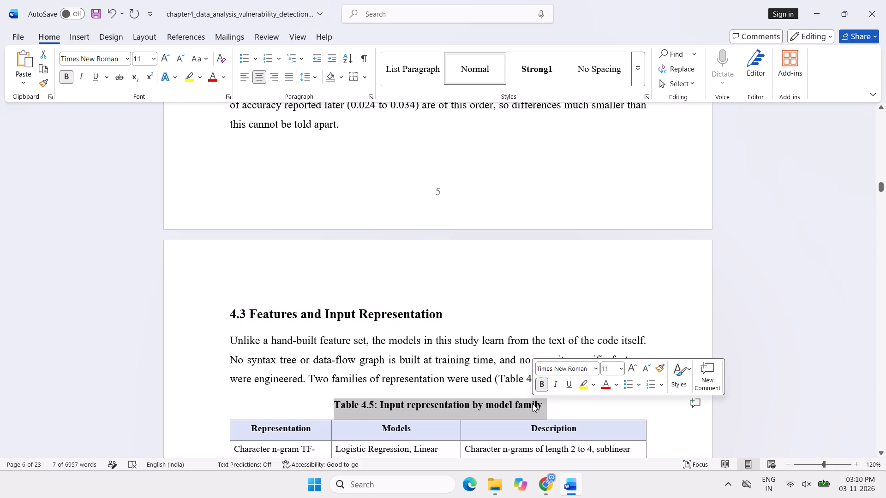
click(559, 404)
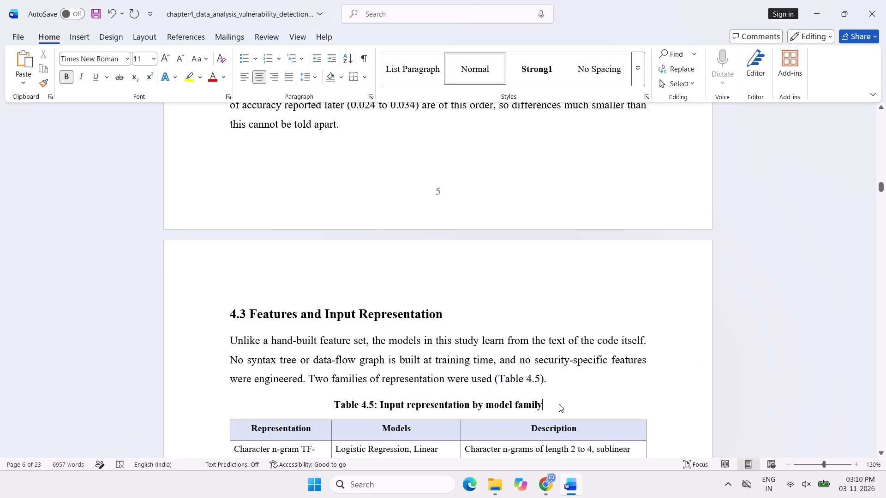
Check the font formatting of the paragraph after Table 4.5, the 4.4 Training Methodology heading and the table's source note.
scroll(559, 404, down, 2)
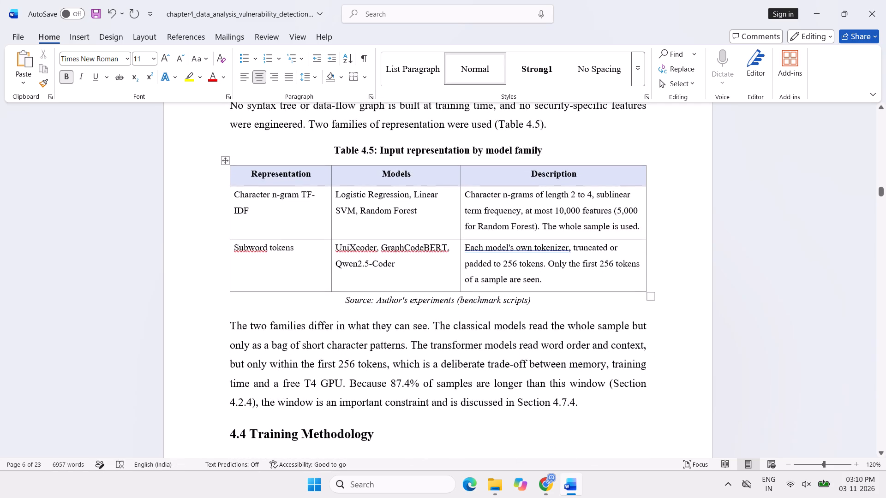
drag(581, 399, 394, 388)
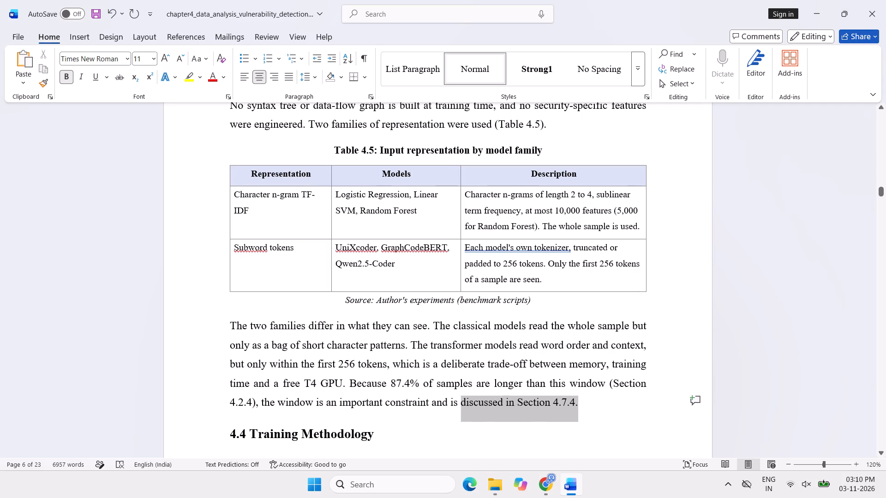
drag(394, 388, 240, 319)
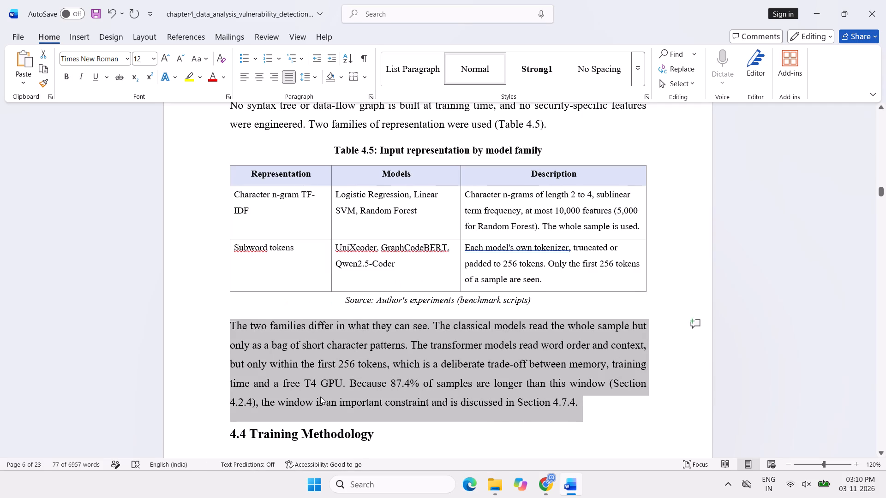
click(381, 430)
drag(381, 430, 281, 439)
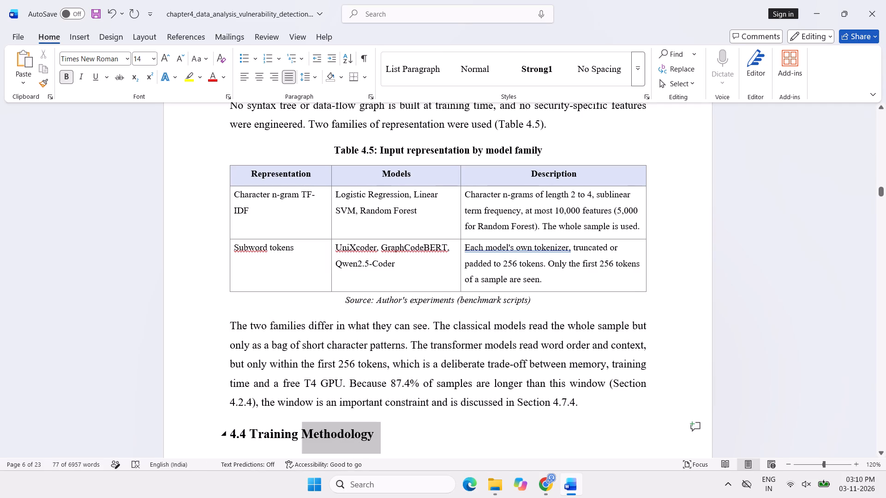
drag(281, 439, 235, 437)
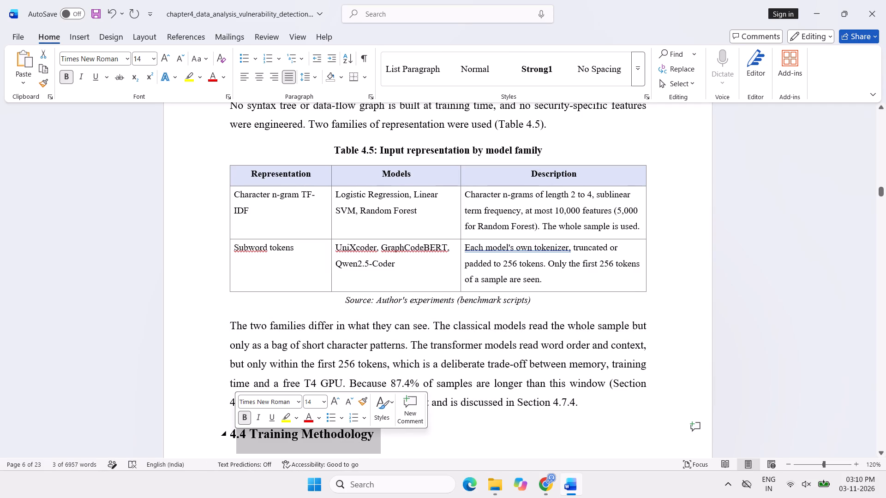
click(211, 297)
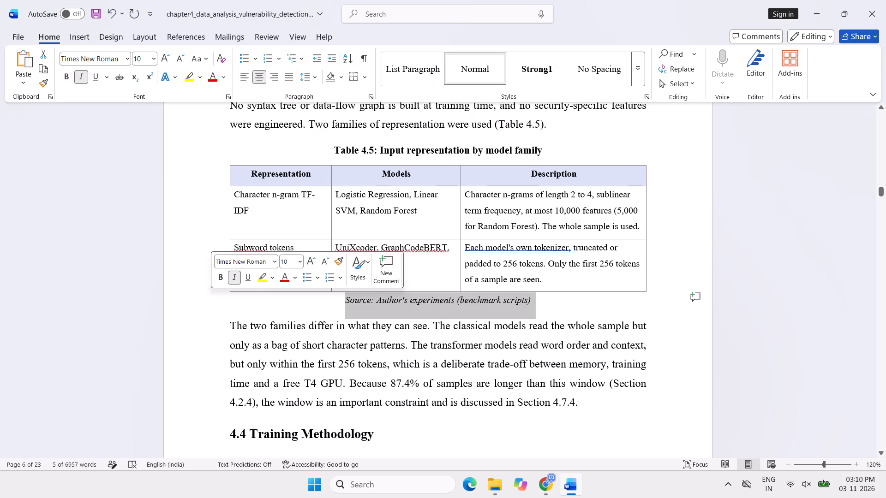
Check the font formatting of the 4.4.1 Split and class balance subheading, its body text and the 4.4.2 Models subheading.
scroll(211, 297, down, 2)
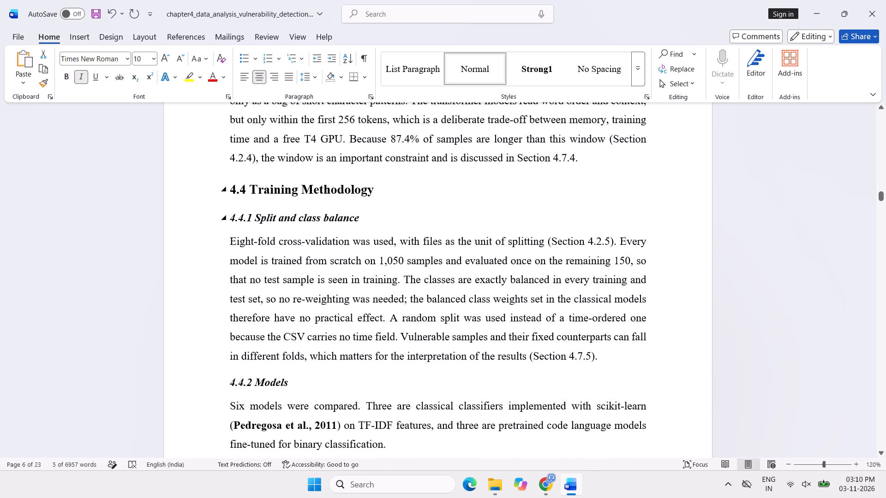
drag(362, 218, 234, 217)
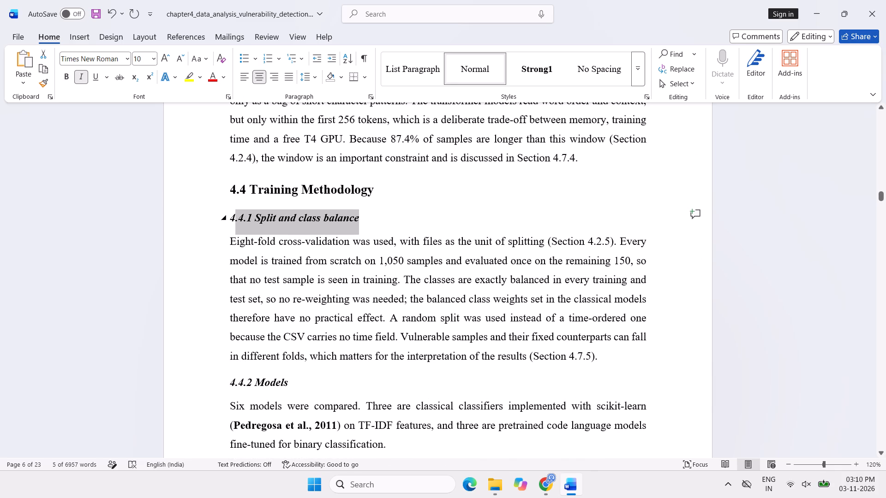
drag(234, 217, 231, 217)
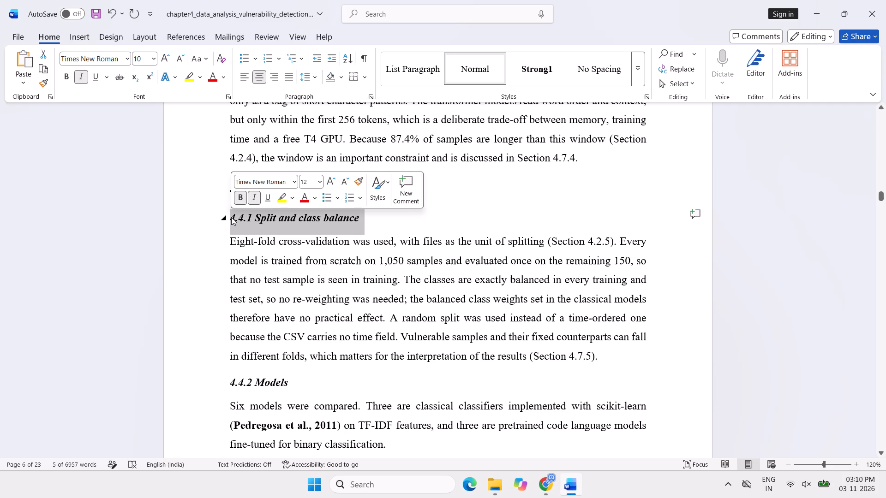
click(214, 267)
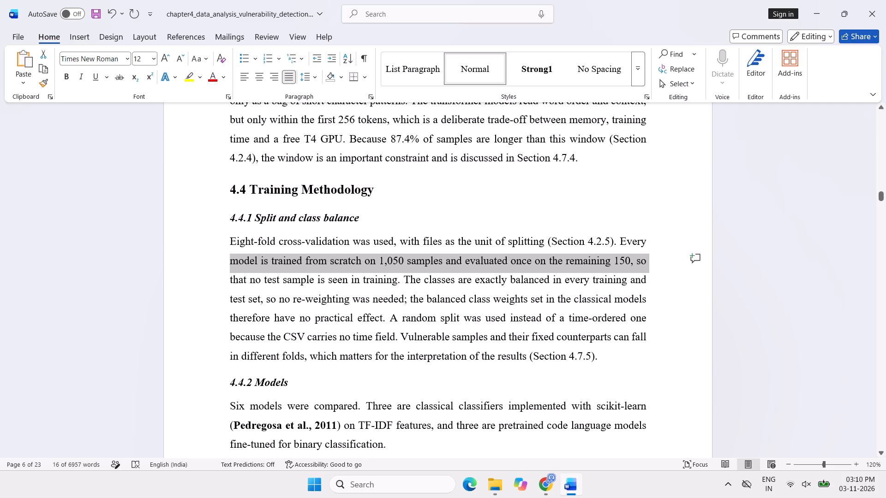
click(220, 347)
scroll(220, 347, down, 1)
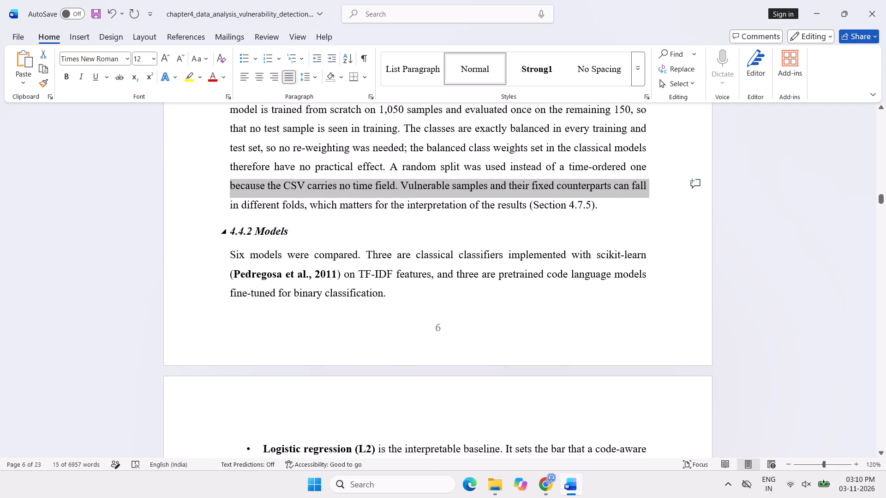
drag(290, 235, 230, 243)
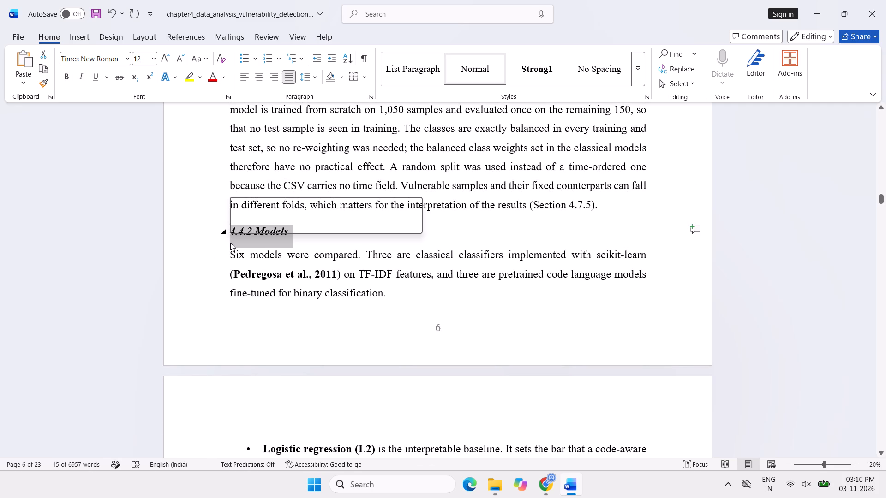
click(259, 342)
Review the model bullet list under 4.4.2 Models and Table 4.6 with its source note.
scroll(259, 342, down, 1)
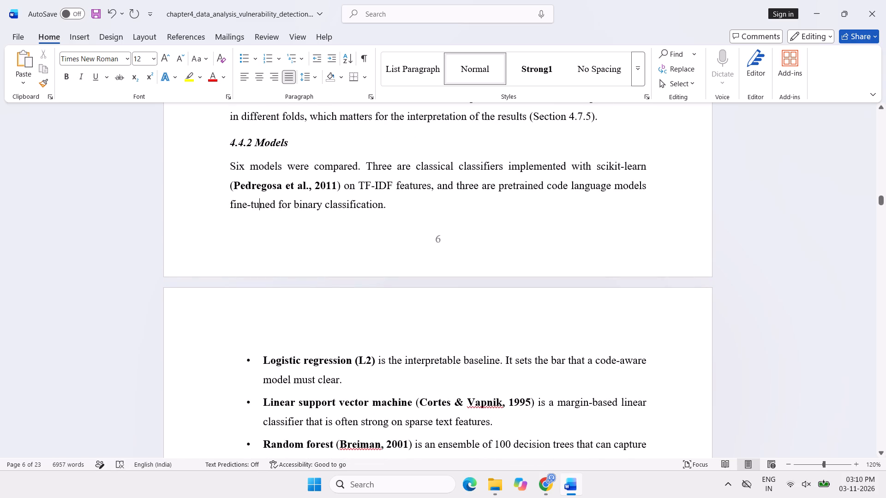
scroll(259, 342, down, 2)
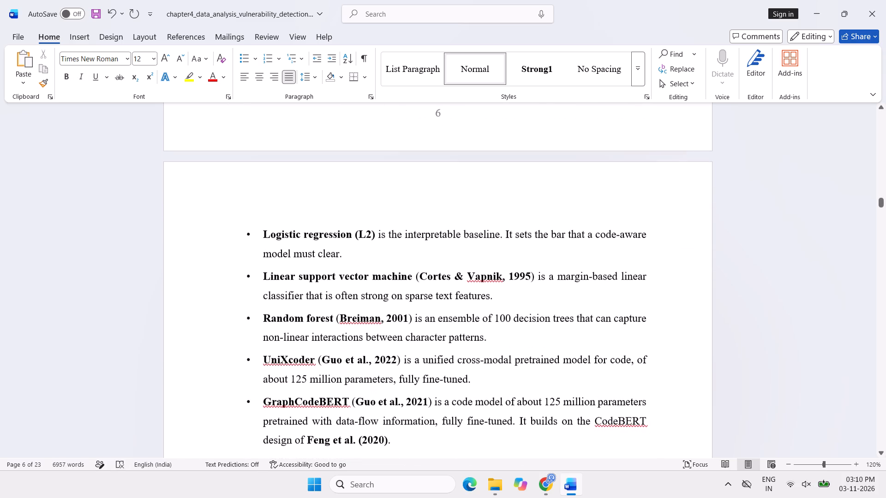
scroll(259, 342, down, 1)
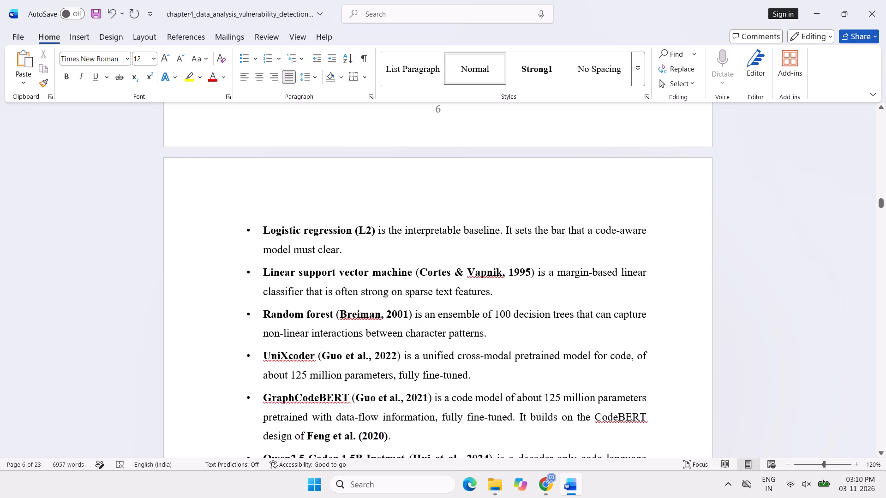
scroll(259, 342, down, 2)
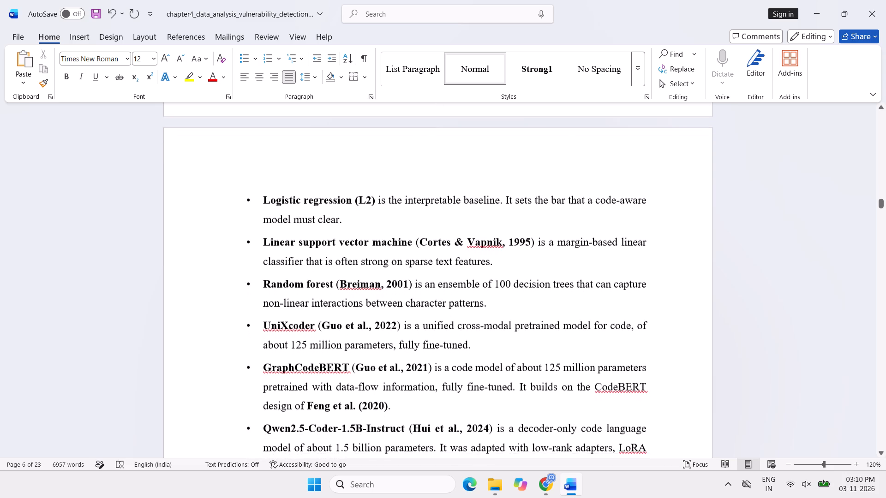
scroll(259, 342, down, 3)
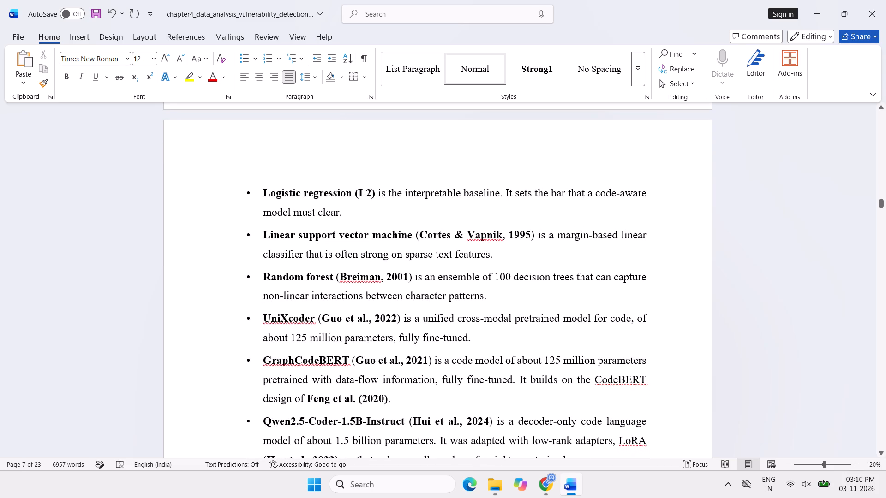
scroll(259, 342, down, 2)
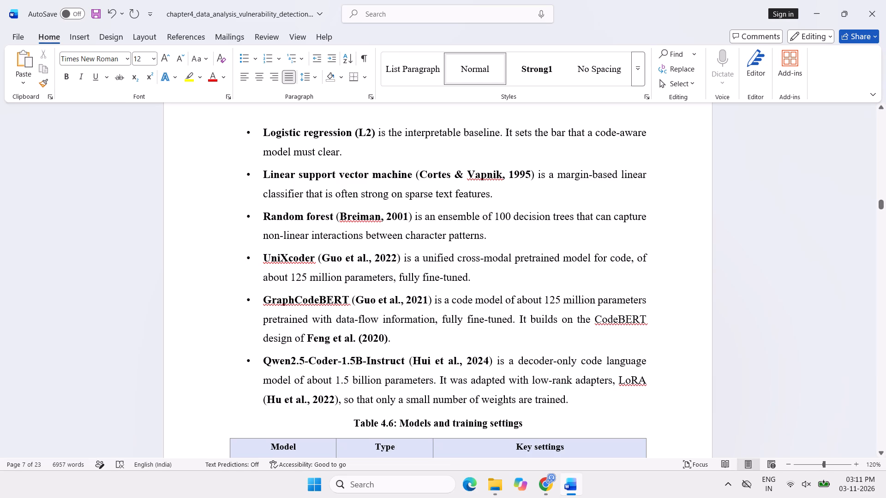
scroll(266, 326, down, 3)
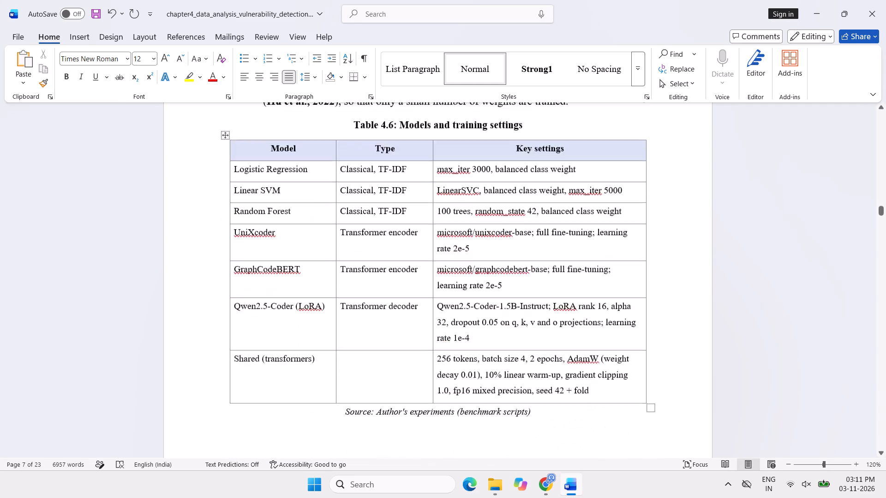
scroll(266, 326, down, 1)
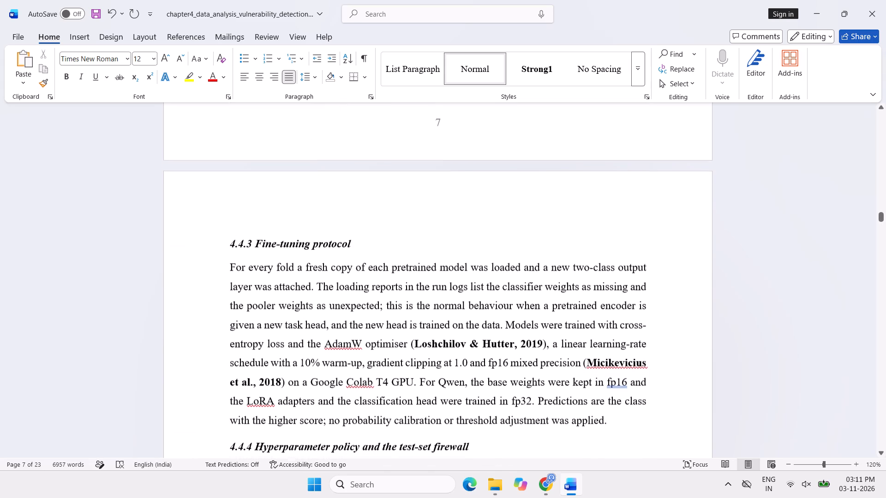
Check the font formatting of the 4.4.3 Fine-tuning protocol subheading and its body text.
drag(352, 245, 232, 245)
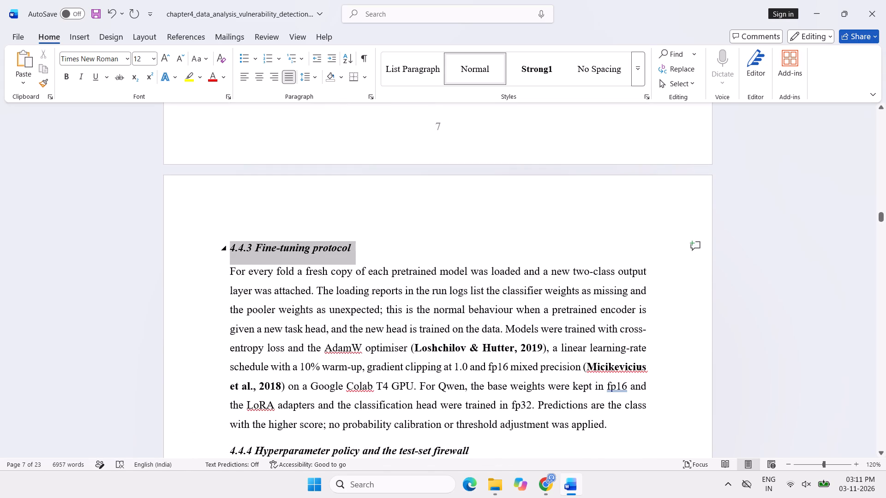
drag(232, 245, 233, 245)
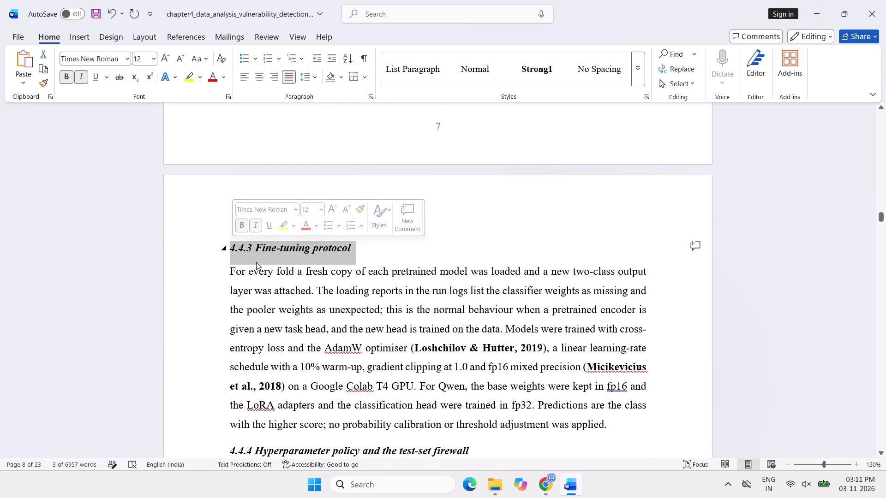
click(204, 290)
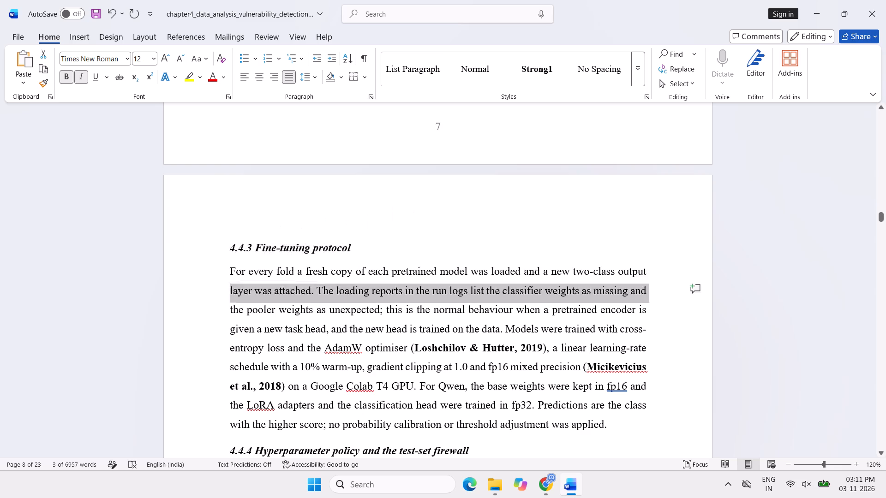
Return to the 4.2.2 Class labels and ground truth subheading and check its font formatting for comparison.
scroll(204, 290, up, 3)
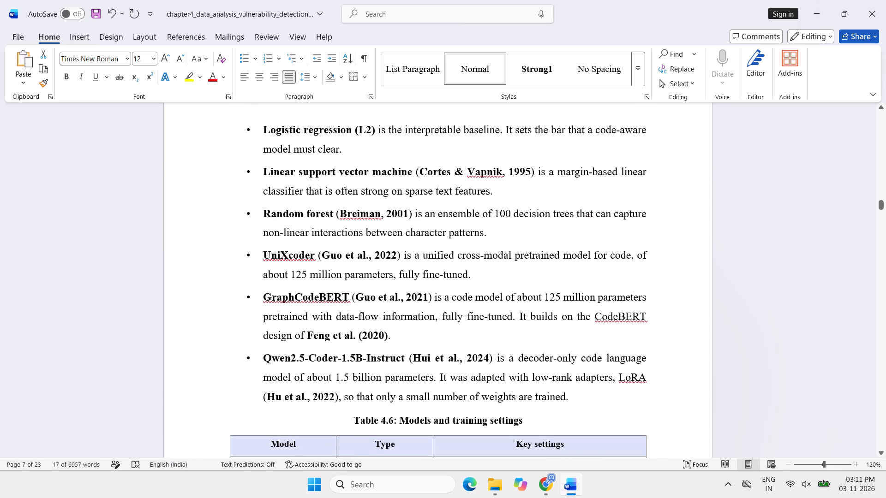
scroll(322, 362, up, 19)
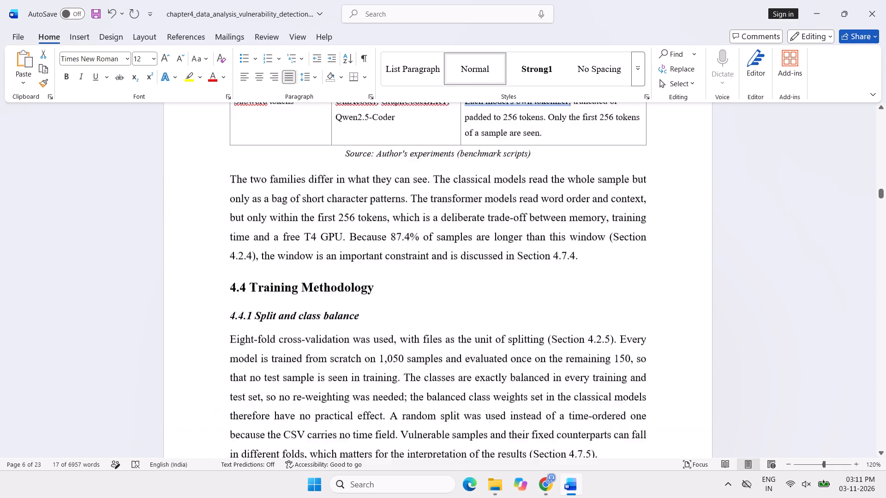
scroll(326, 384, up, 20)
scroll(326, 384, up, 5)
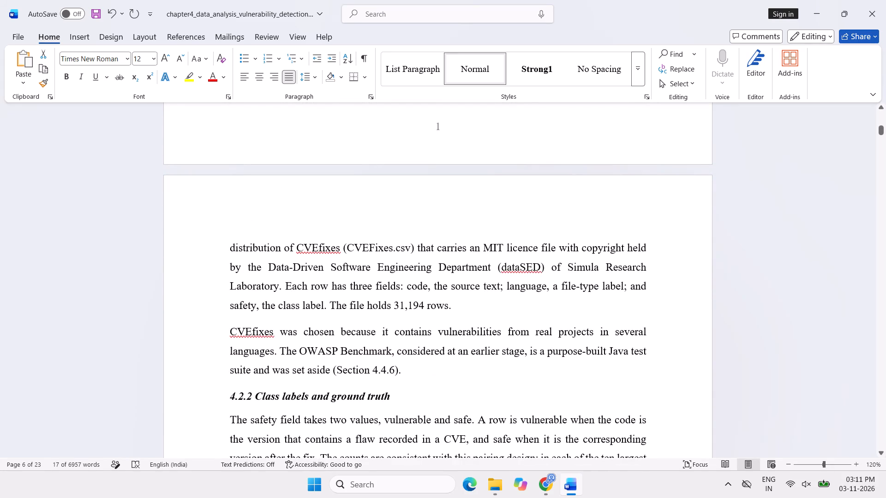
drag(392, 391, 367, 394)
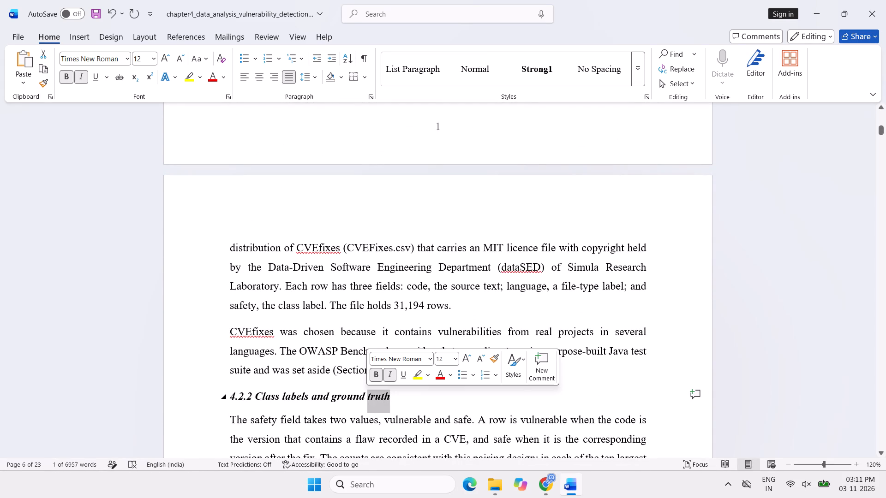
click(427, 395)
Review the layout from section 4.2.2 through Table 4.1, section 4.2.4 and Figure 4.1.
scroll(422, 368, down, 2)
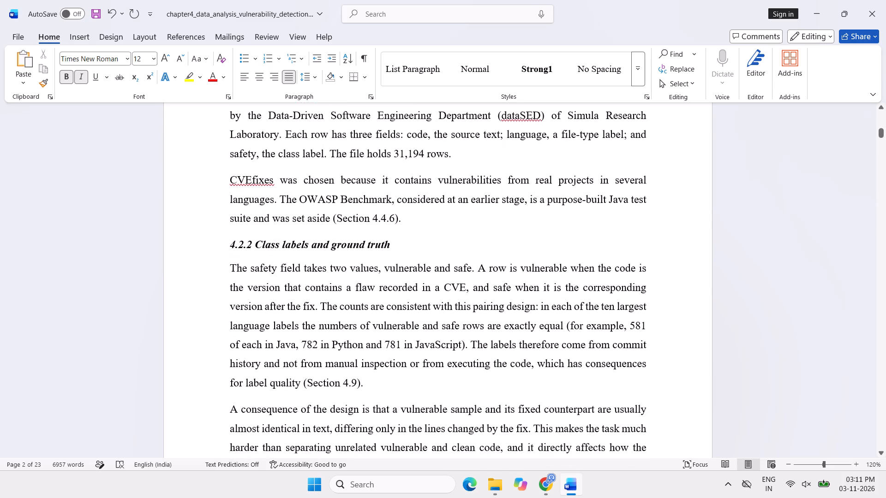
scroll(422, 368, down, 3)
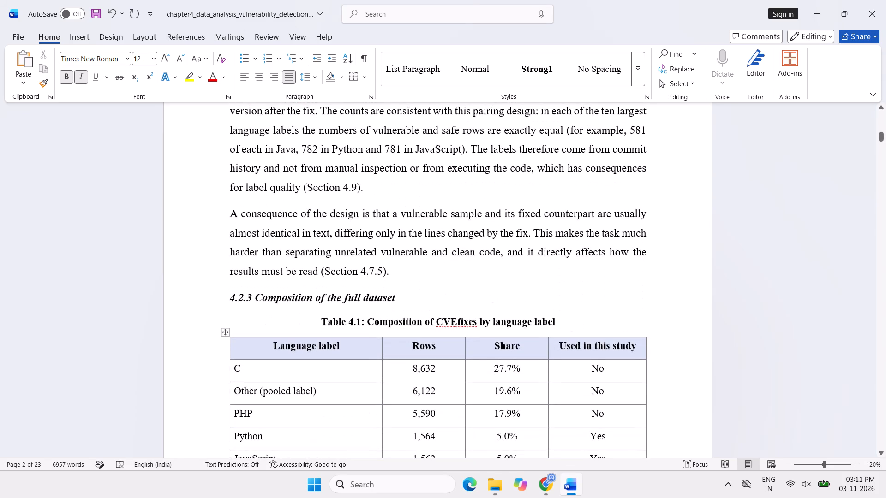
scroll(394, 342, down, 2)
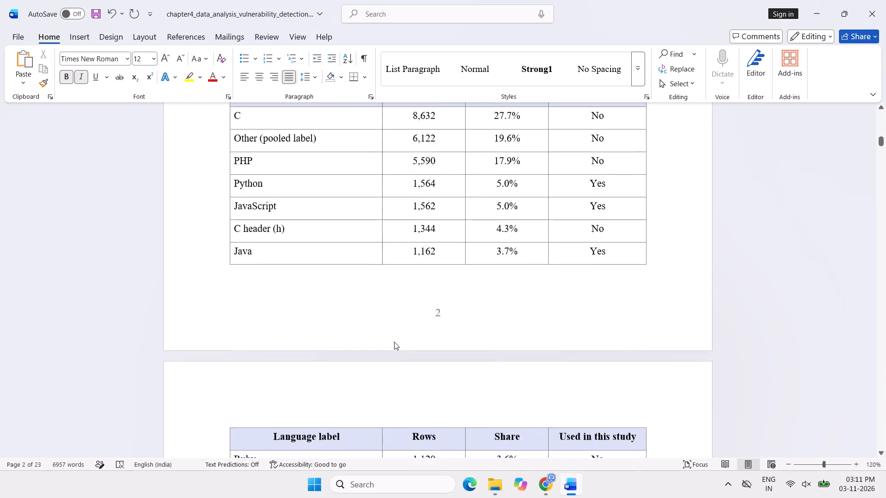
scroll(394, 342, down, 3)
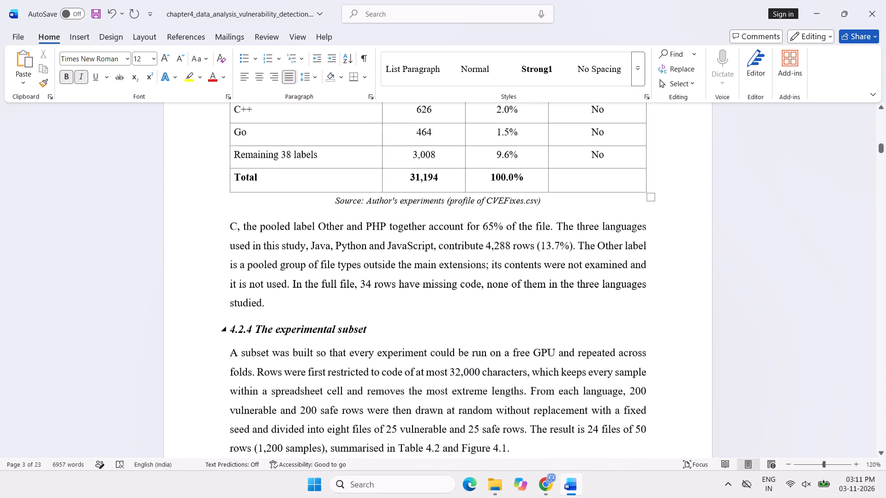
scroll(394, 342, down, 3)
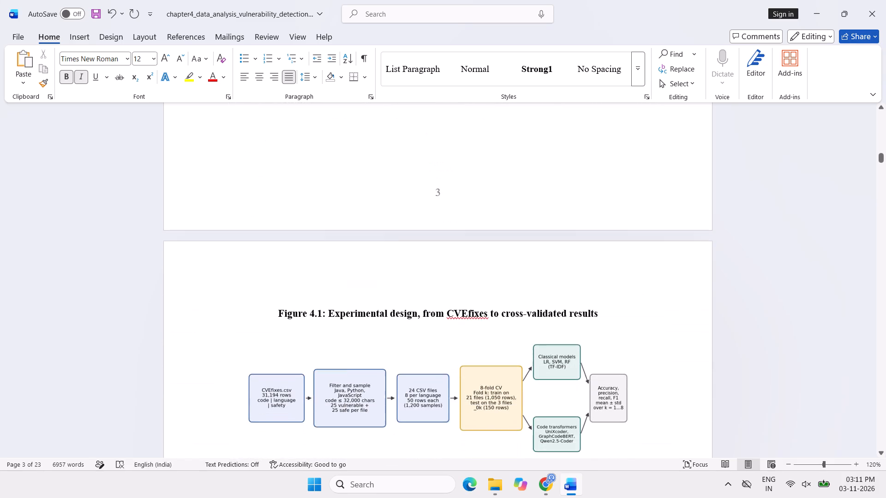
scroll(394, 342, down, 2)
Review the text after Figure 4.1, Table 4.3, Figure 4.2 and section 4.2.5 Evaluation folds with Table 4.4.
scroll(394, 342, up, 1)
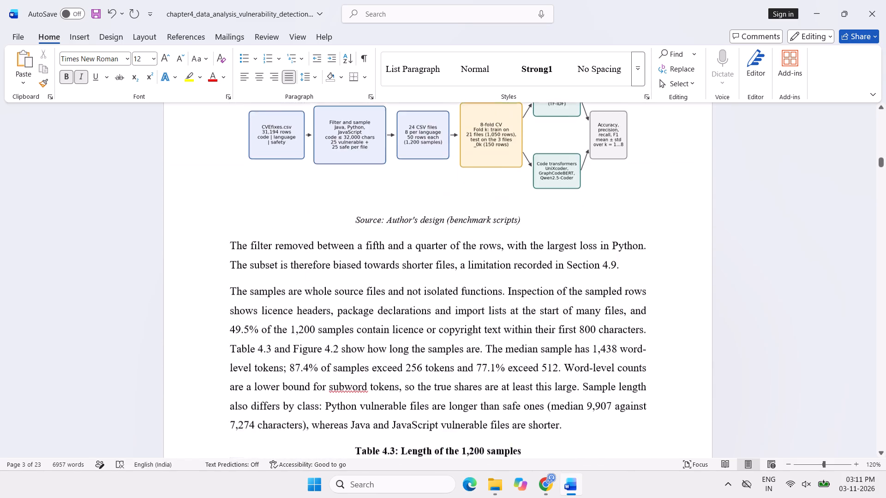
scroll(394, 342, up, 3)
scroll(394, 342, down, 1)
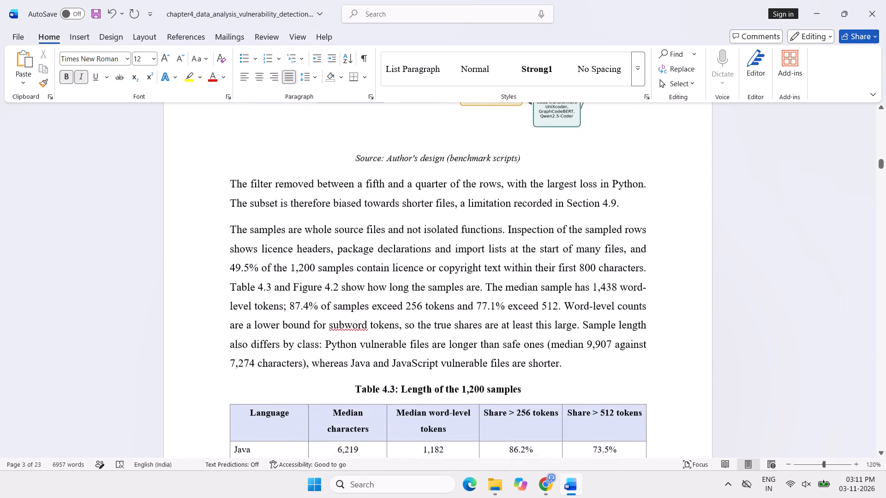
scroll(394, 342, down, 3)
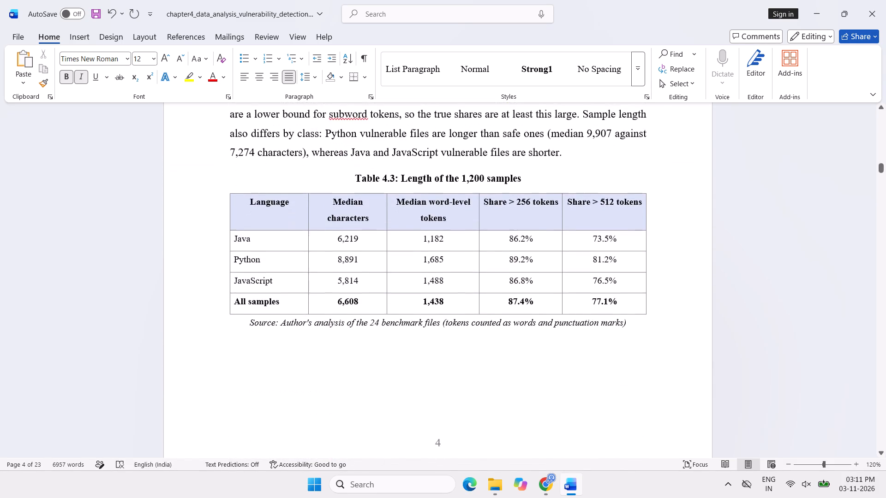
scroll(394, 342, down, 1)
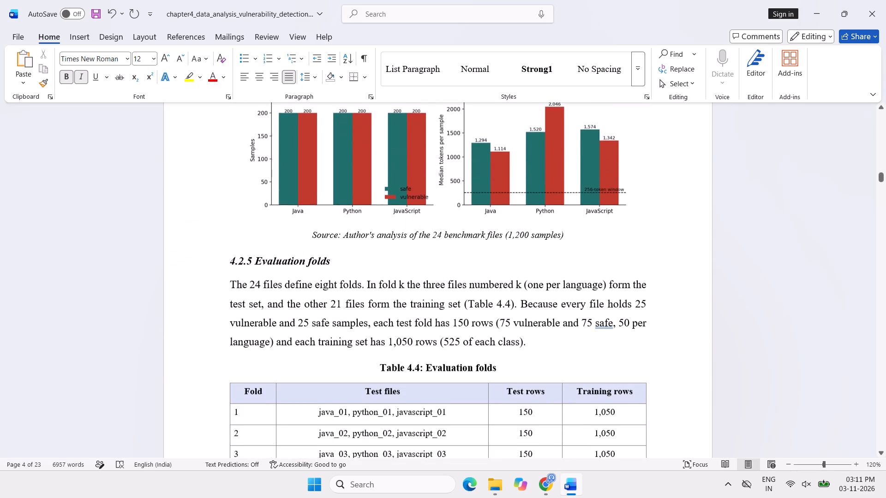
scroll(394, 342, down, 4)
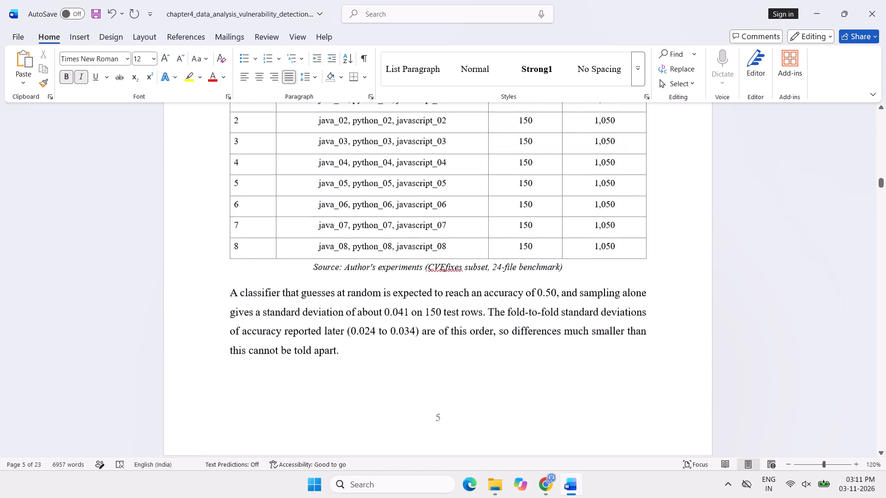
Check the font formatting of the 4.3 Features and Input Representation heading.
scroll(394, 342, down, 1)
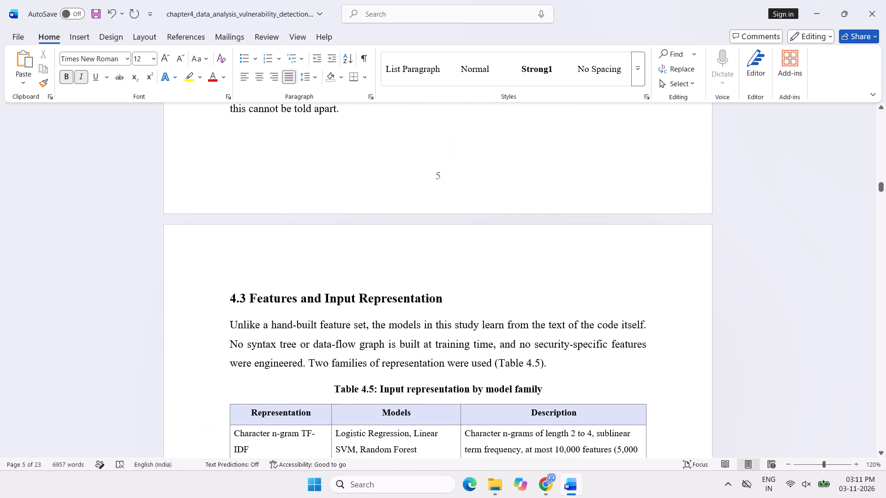
drag(416, 301, 448, 297)
click(448, 297)
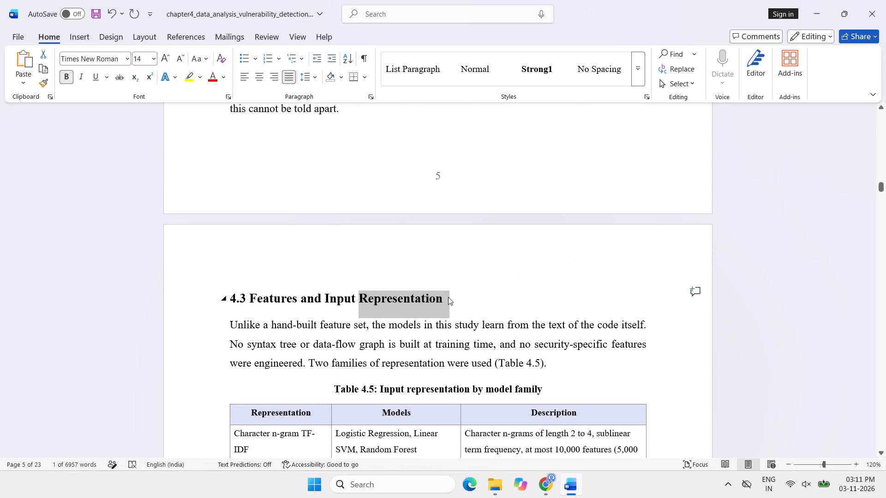
Review the headings, text and tables from Table 4.5 through section 4.4.6 Earlier pipeline stages.
scroll(448, 297, down, 2)
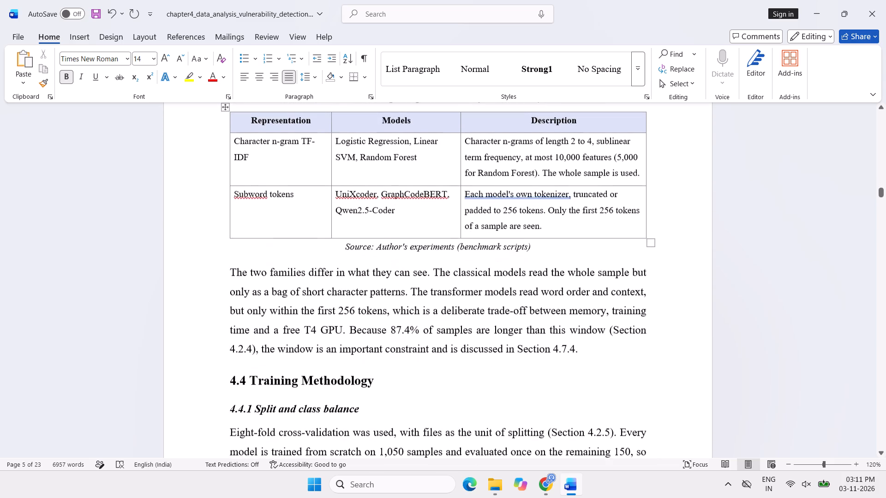
scroll(383, 395, down, 1)
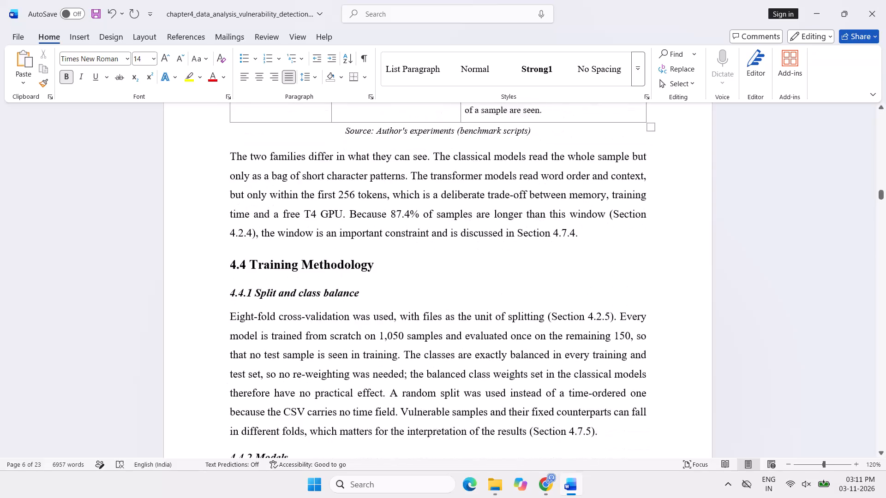
scroll(383, 395, down, 1)
scroll(325, 302, down, 1)
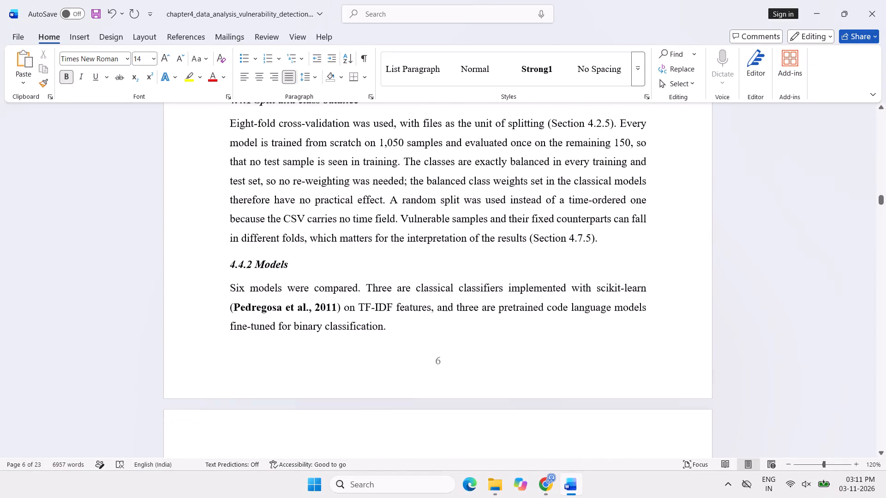
scroll(325, 302, down, 4)
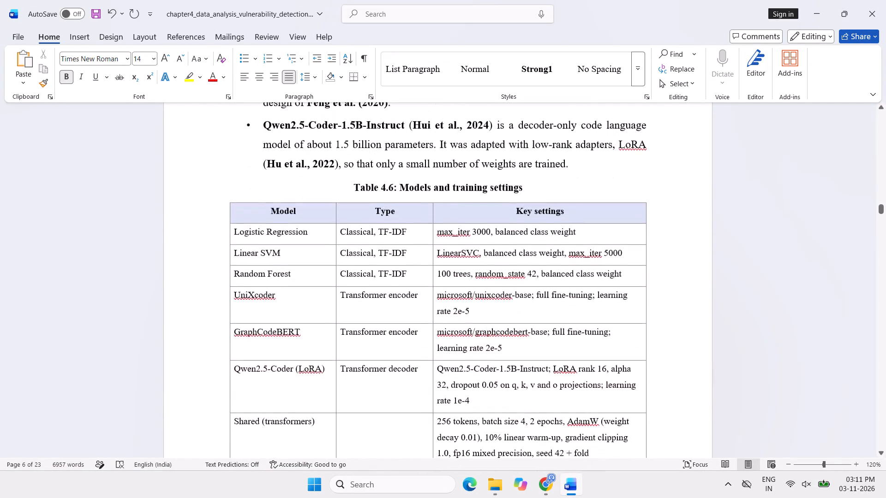
scroll(325, 302, down, 2)
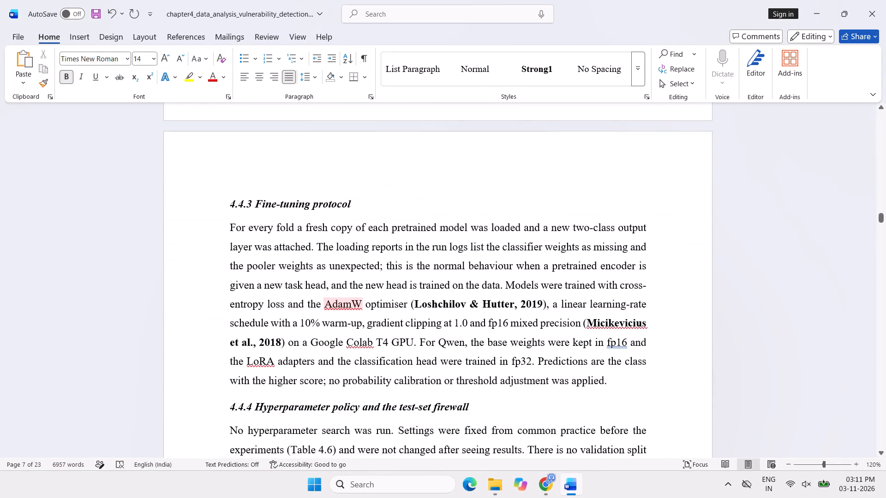
scroll(325, 302, down, 3)
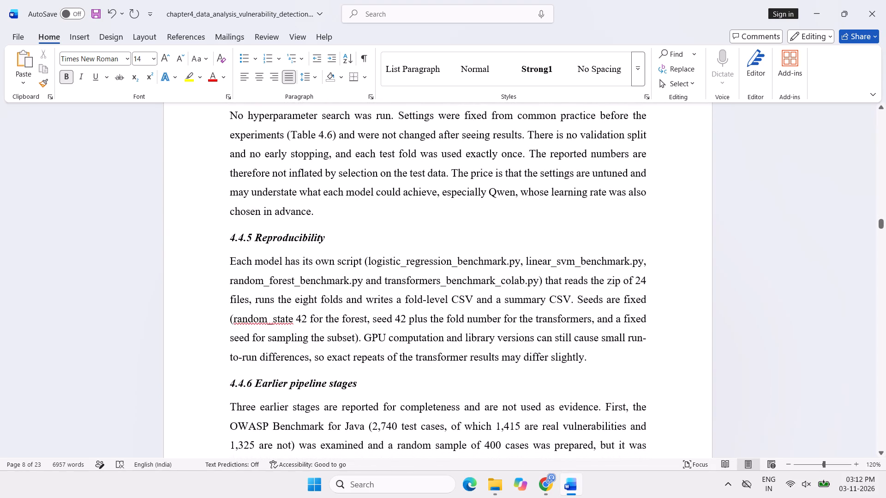
scroll(325, 302, down, 2)
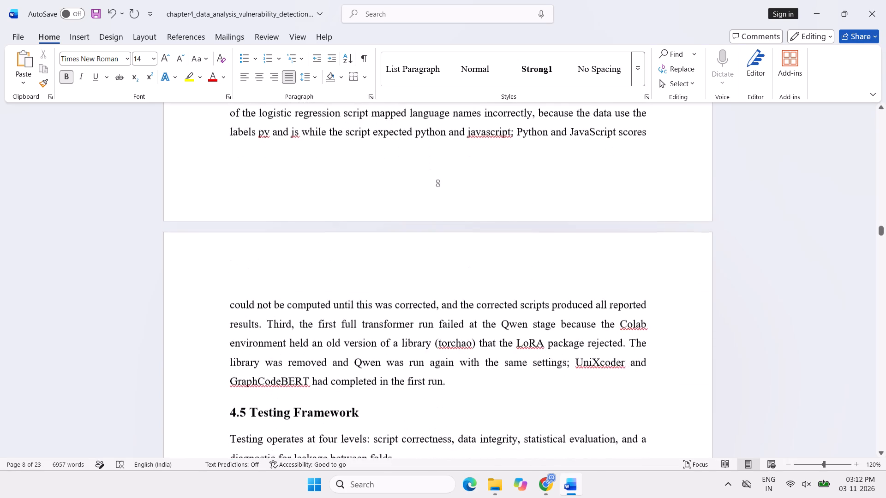
Check the font formatting of the 4.5 Testing Framework heading.
scroll(325, 302, down, 2)
drag(361, 241, 299, 241)
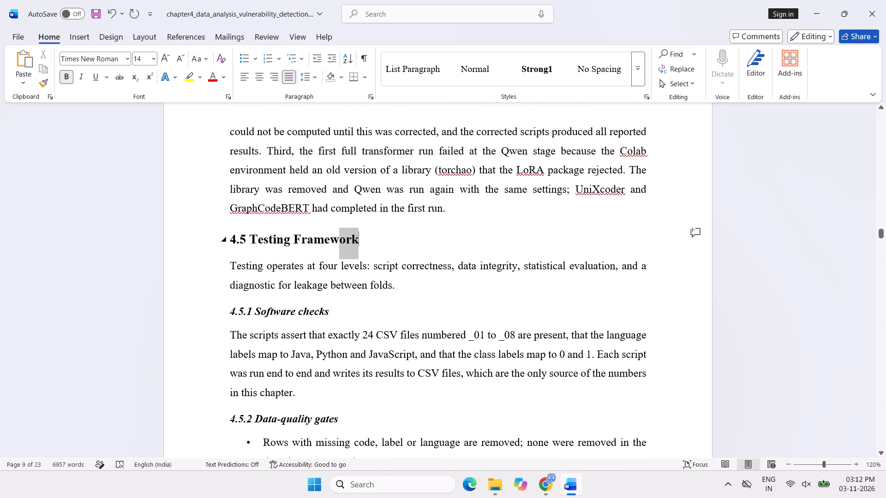
Check the font formatting of the complete 4.5 Testing Framework heading.
drag(299, 241, 215, 247)
click(215, 247)
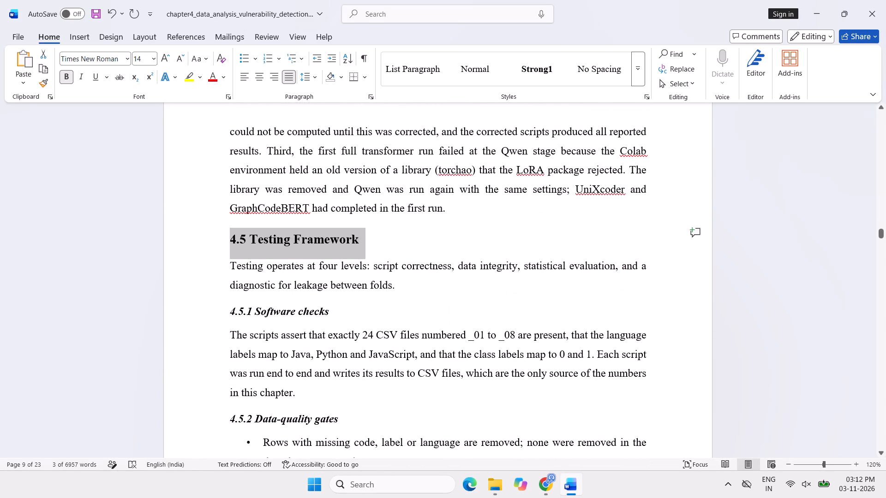
click(215, 247)
Check the font formatting of the subheadings 4.5.2 Data-quality gates, 4.5.3 Cross-validation protocol and 4.5.4 Metrics and statistics.
scroll(337, 314, down, 2)
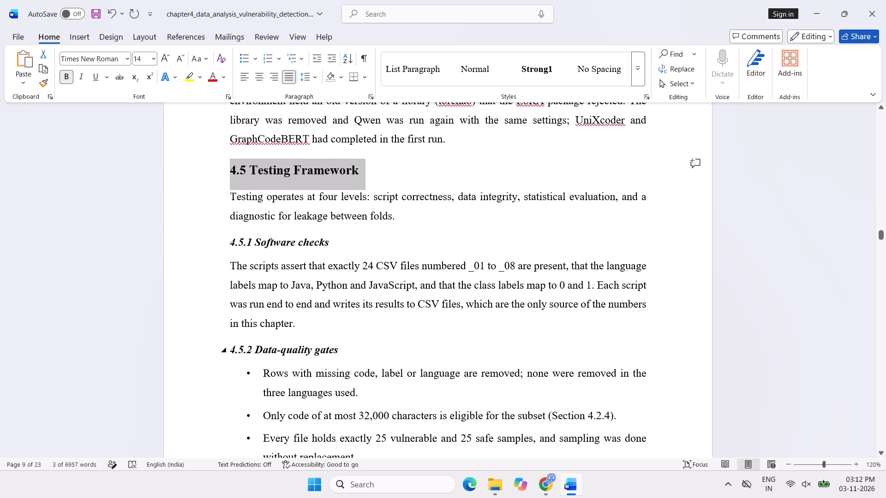
drag(341, 350, 237, 363)
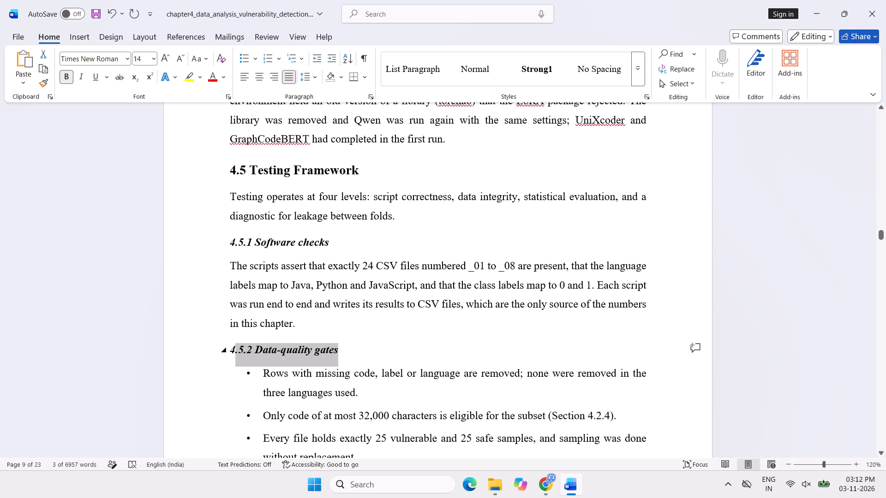
drag(237, 363, 231, 351)
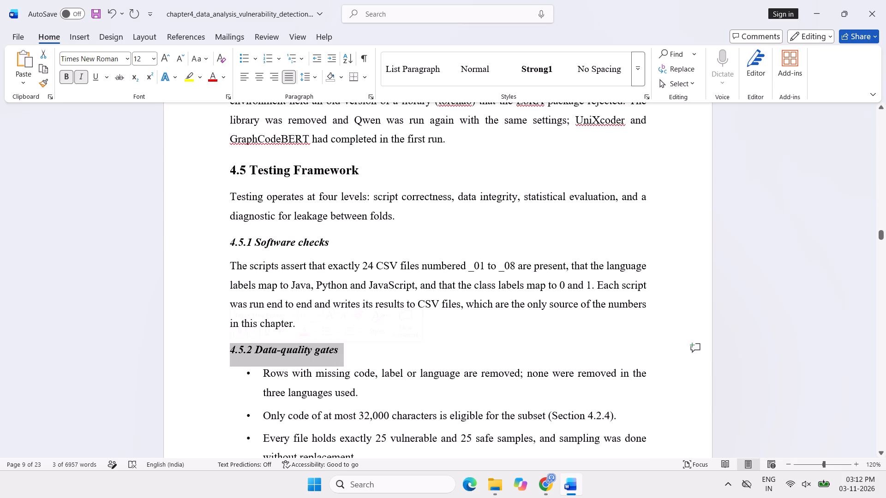
click(229, 388)
scroll(229, 388, down, 1)
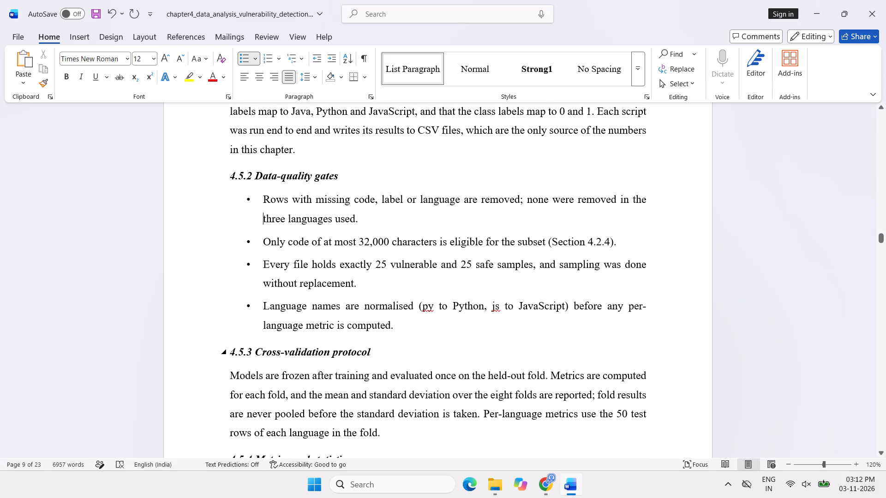
drag(373, 351, 230, 354)
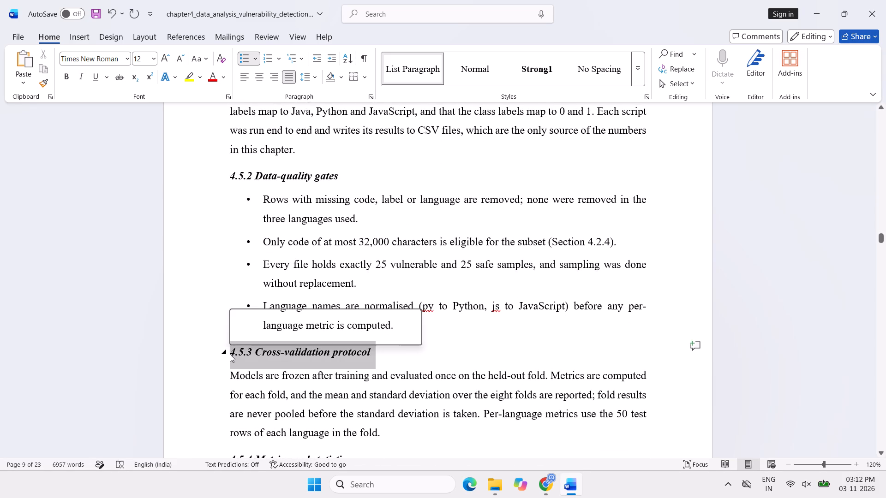
click(218, 378)
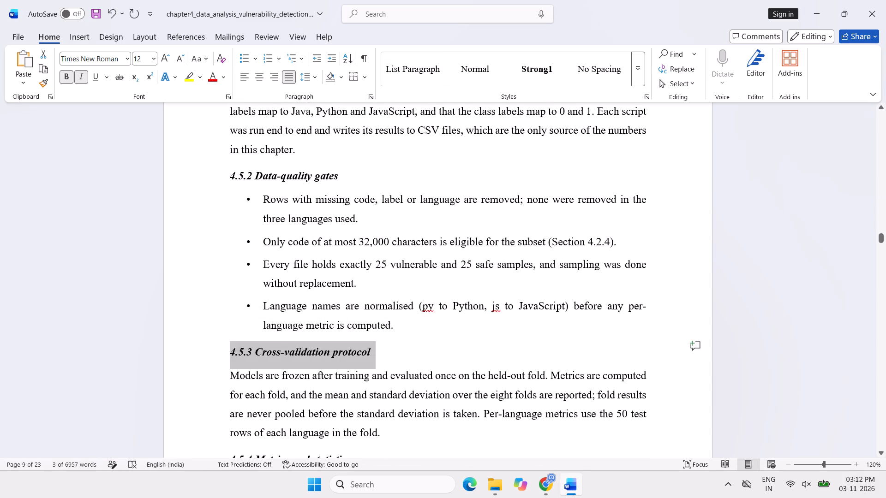
scroll(218, 378, down, 1)
click(218, 378)
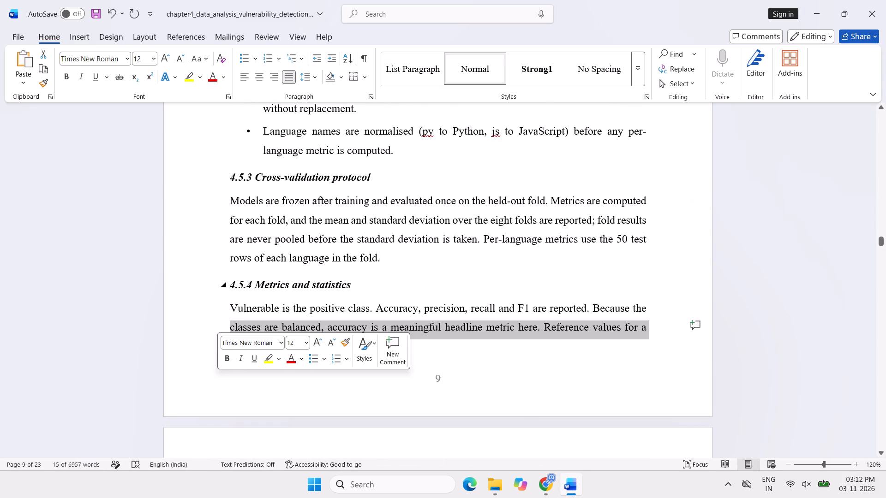
drag(357, 283, 230, 284)
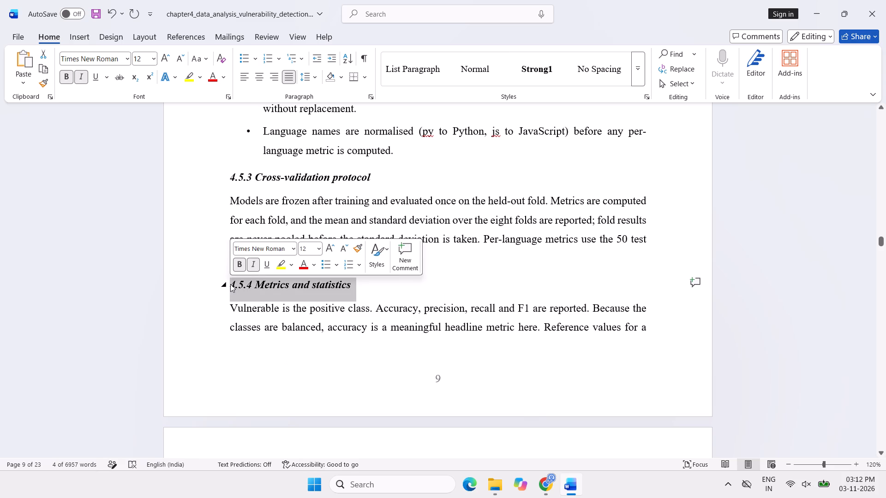
right_click(278, 355)
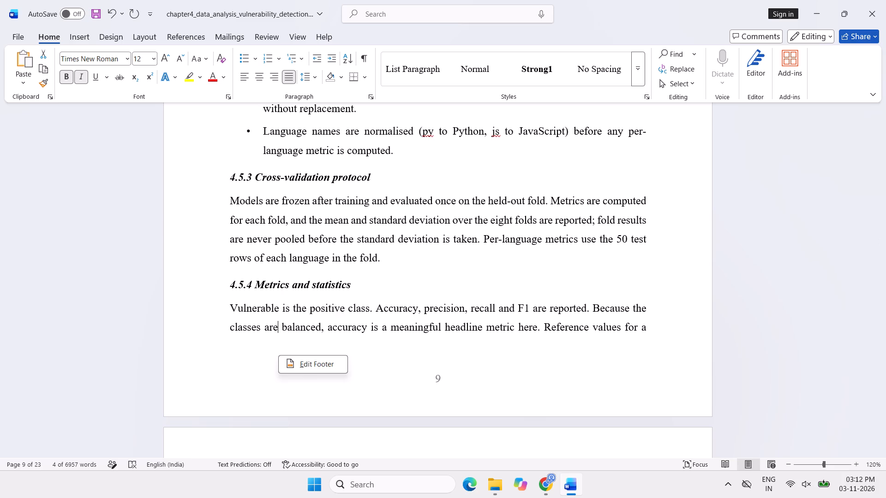
Check the font formatting of the 4.5.5 Near-duplicate diagnostic subheading.
scroll(278, 355, down, 4)
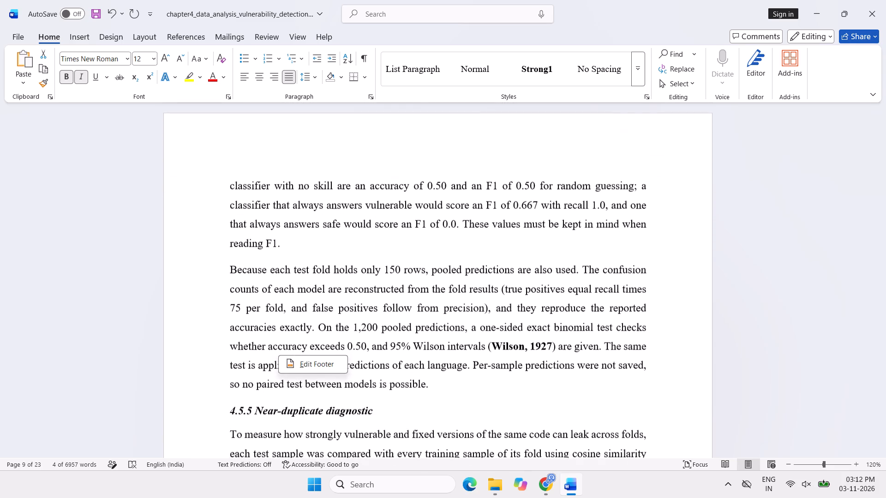
scroll(278, 355, down, 2)
drag(374, 307, 232, 309)
drag(232, 309, 328, 300)
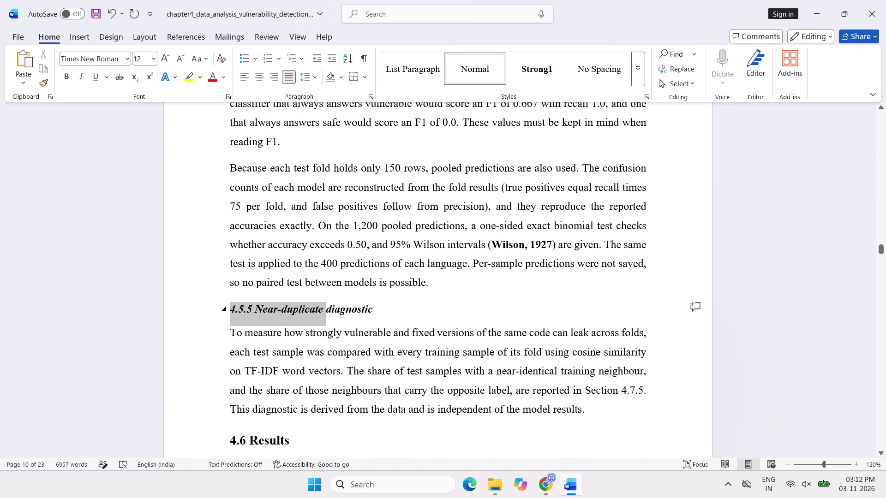
drag(328, 300, 371, 312)
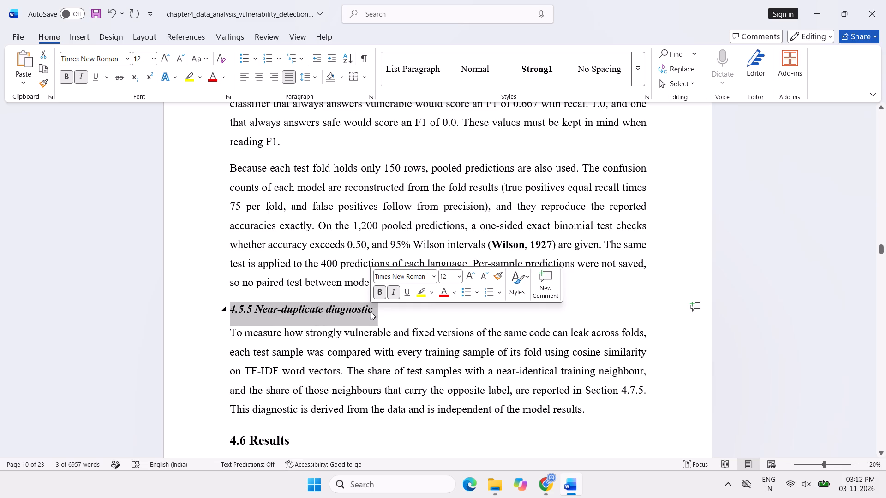
click(391, 311)
Check the font formatting of the 4.6 Results heading.
scroll(391, 311, down, 1)
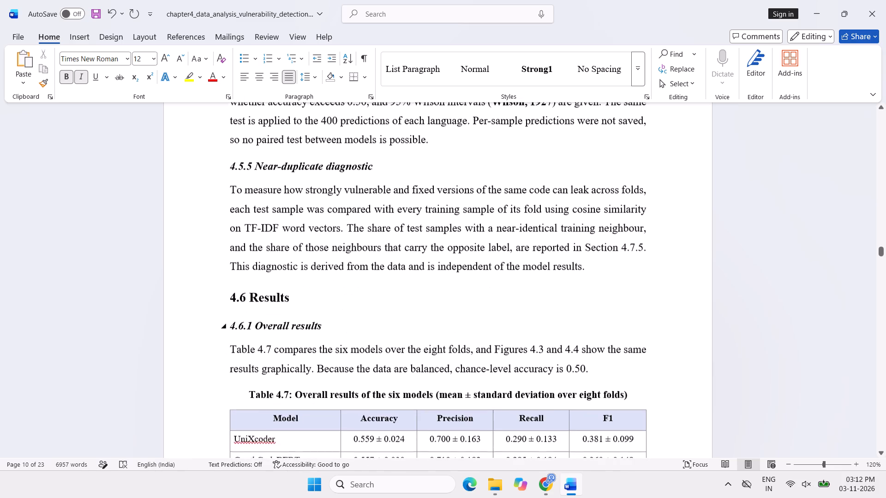
scroll(391, 311, down, 1)
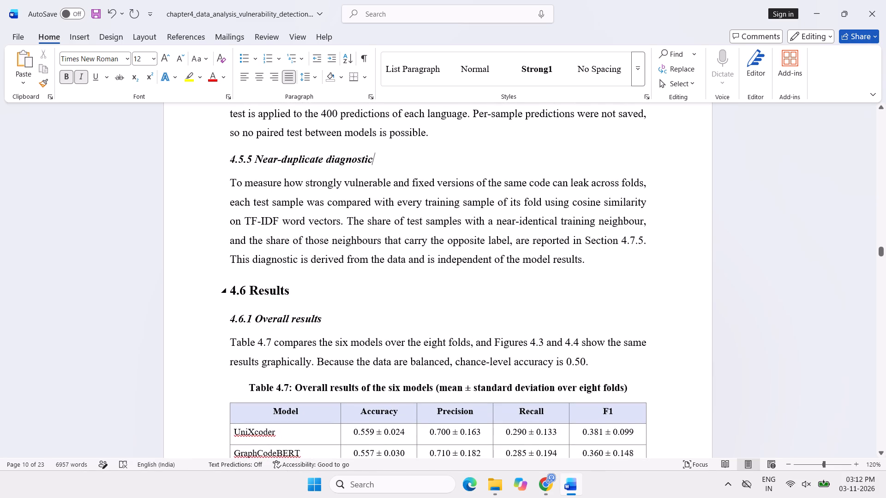
drag(231, 288, 289, 286)
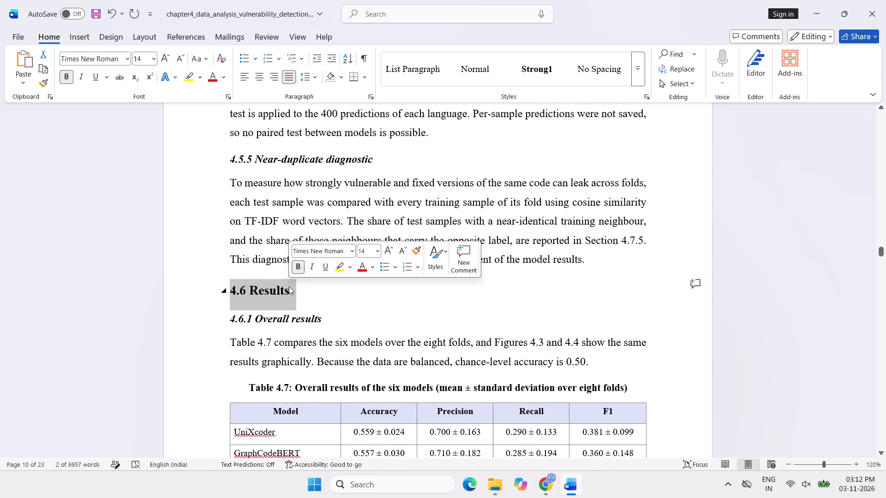
click(355, 284)
Review the section 4.6.1 and 4.6.2 content, including Table 4.7, Figures 4.3 and 4.4, and Table 4.8.
scroll(355, 284, down, 1)
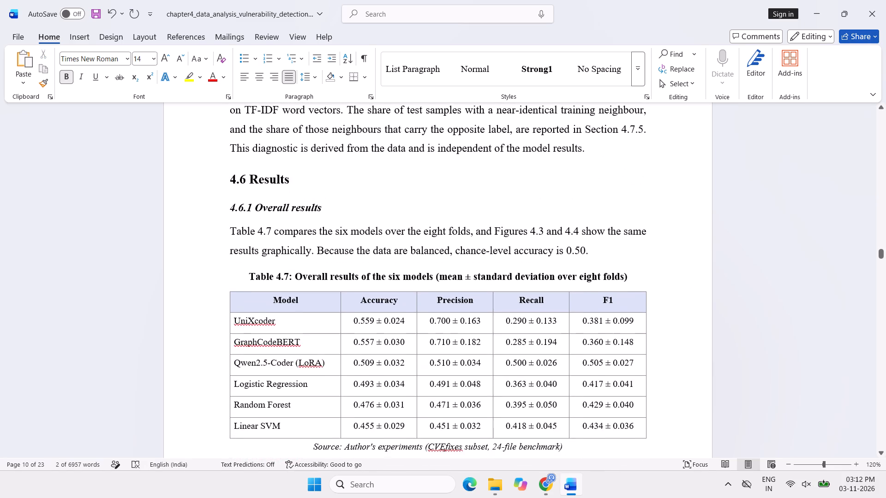
scroll(355, 284, down, 3)
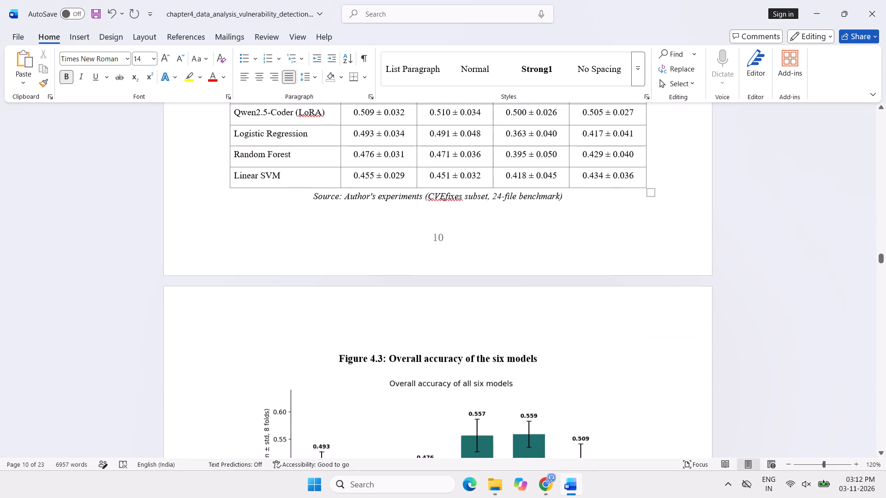
scroll(358, 230, down, 2)
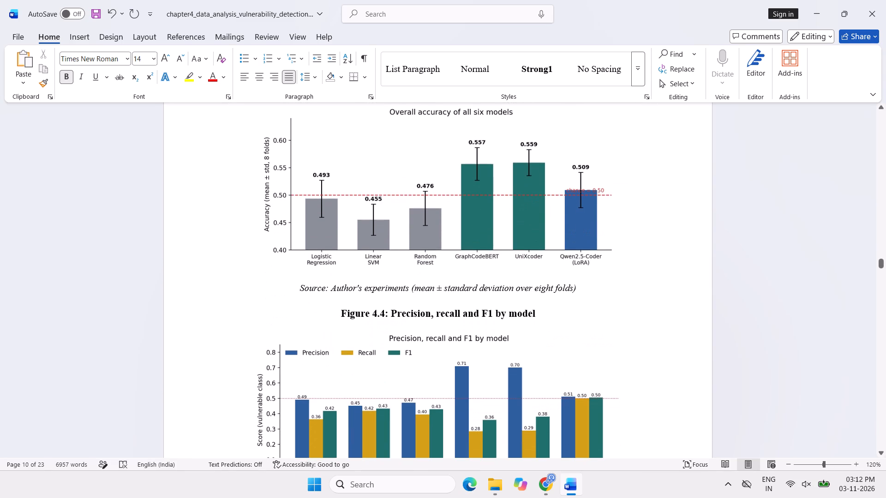
scroll(358, 230, down, 2)
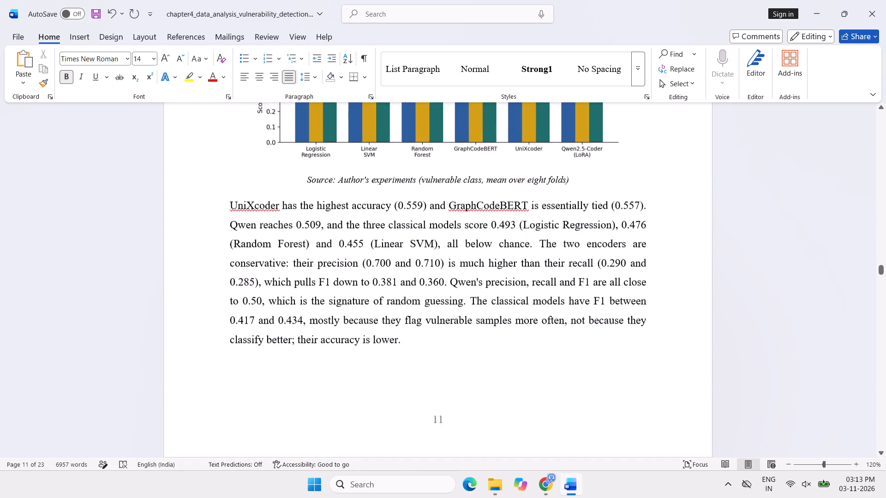
scroll(358, 230, down, 2)
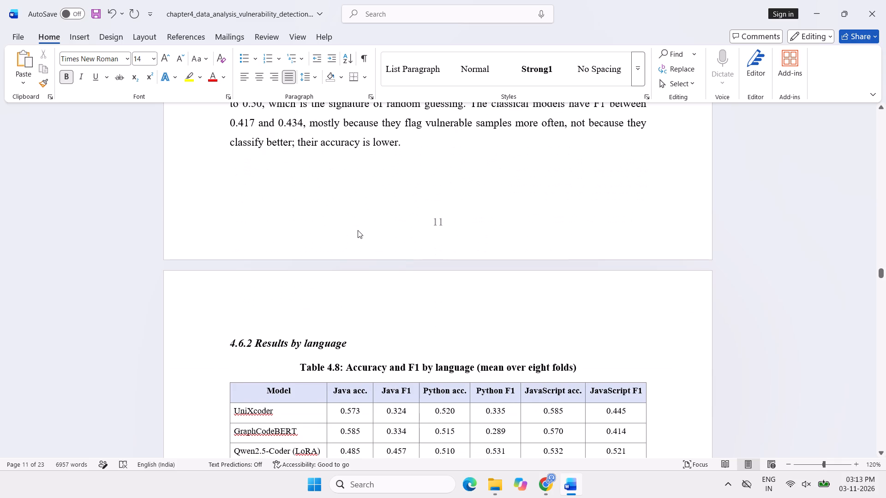
scroll(358, 230, down, 2)
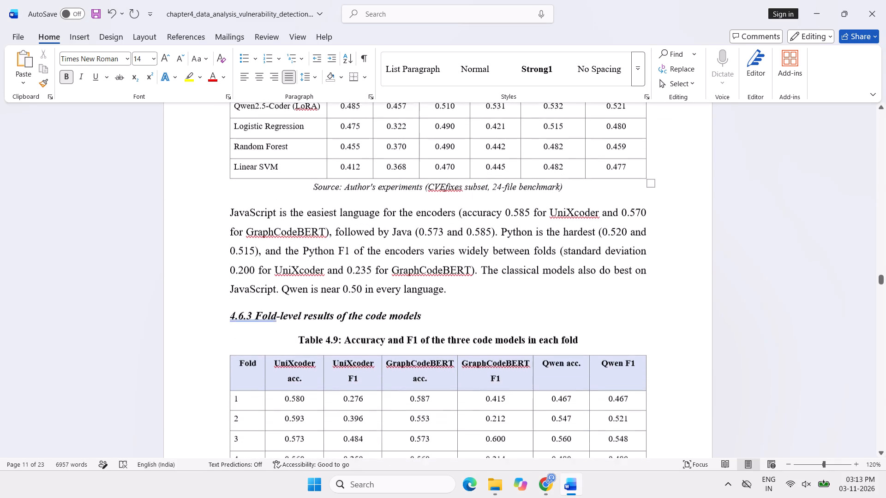
Check the font formatting of the 4.6.3 Fold-level results of the code models subheading.
scroll(358, 230, down, 1)
drag(422, 304, 394, 311)
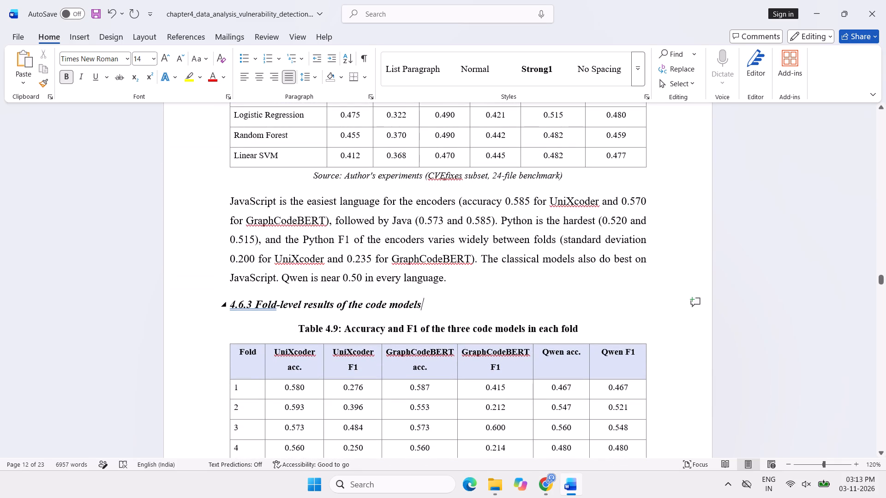
drag(394, 311, 233, 309)
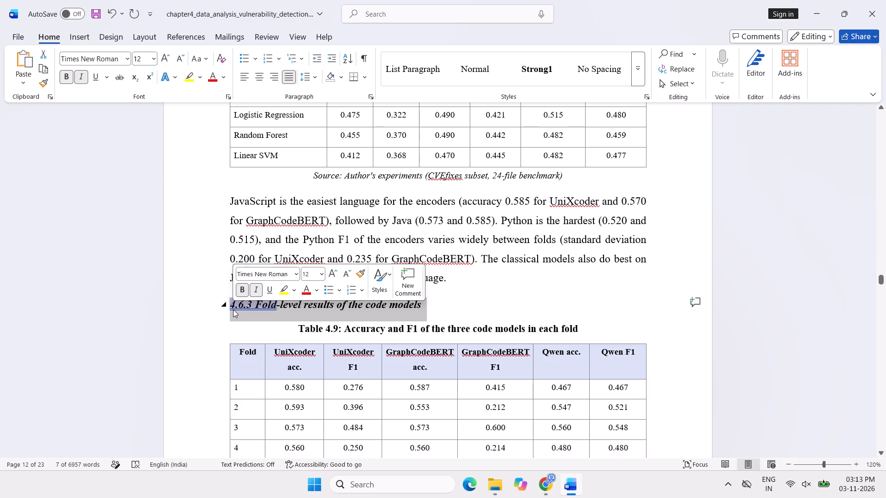
click(221, 336)
Check the font formatting of the 4.6.4 Confusion matrices (derived) subheading after Figure 4.5.
scroll(221, 336, down, 1)
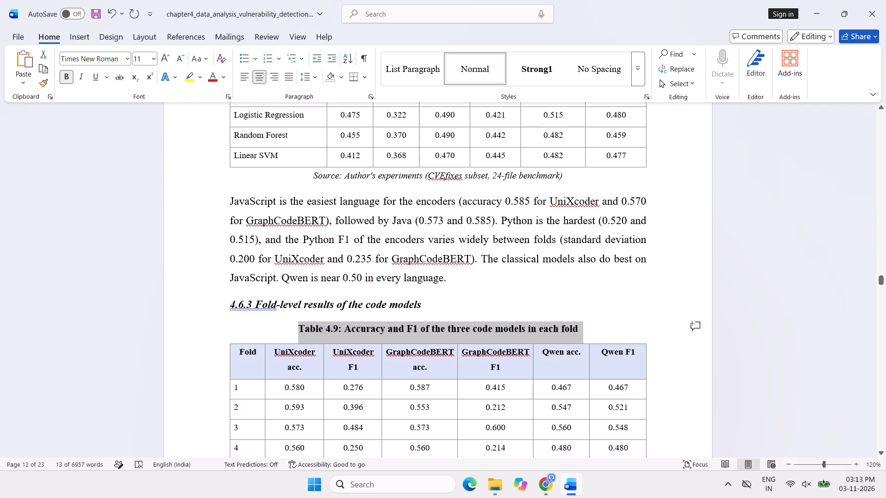
scroll(221, 336, down, 4)
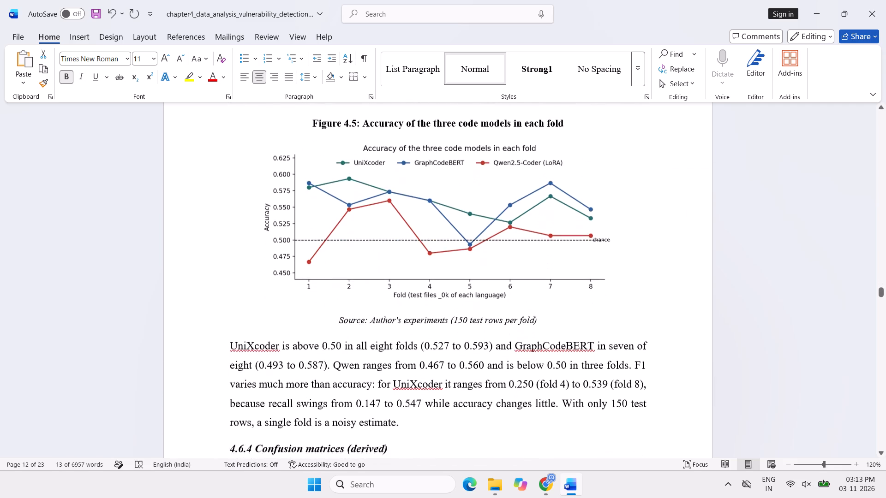
scroll(221, 336, down, 2)
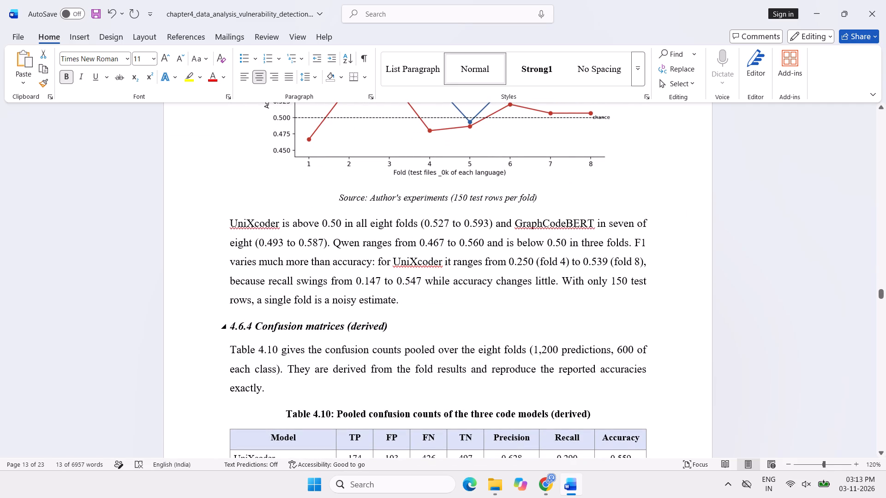
drag(393, 328, 230, 324)
click(206, 385)
Look over Table 4.10 and Figure 4.6, and check the font formatting of the 4.7 Interpretation of Results heading.
scroll(206, 385, down, 2)
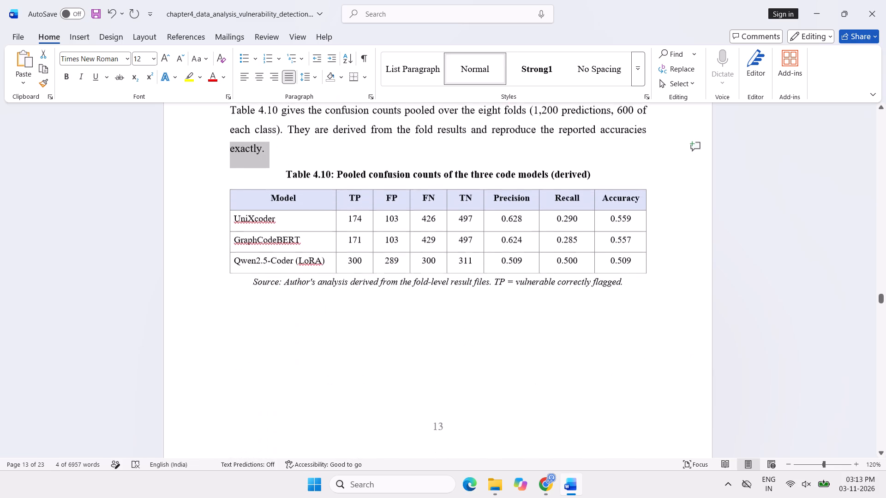
scroll(267, 326, down, 2)
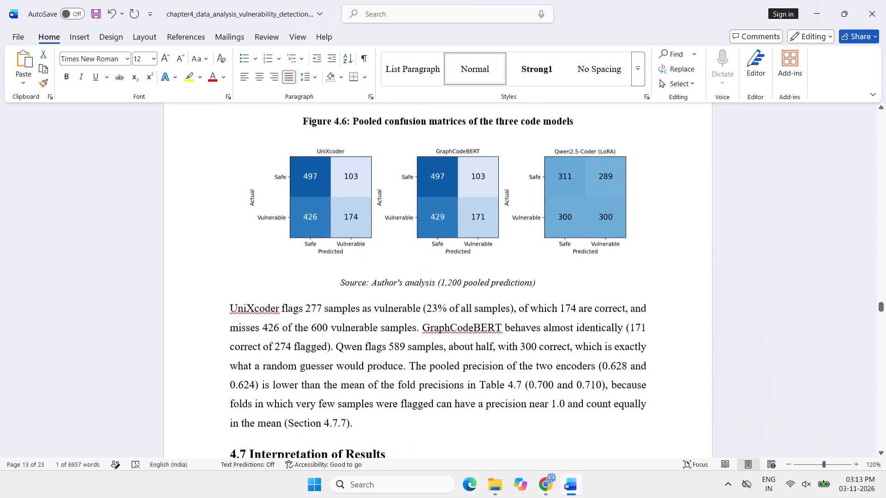
scroll(267, 326, down, 1)
drag(395, 255, 344, 255)
click(403, 255)
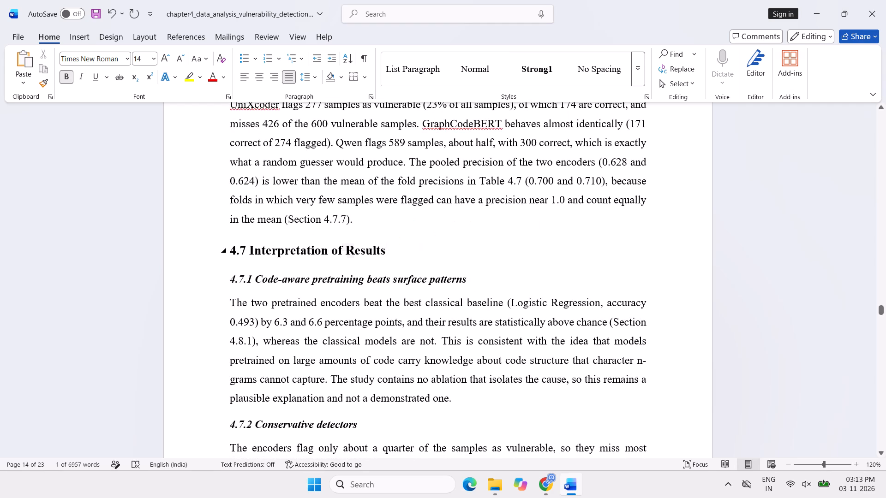
drag(465, 282, 390, 300)
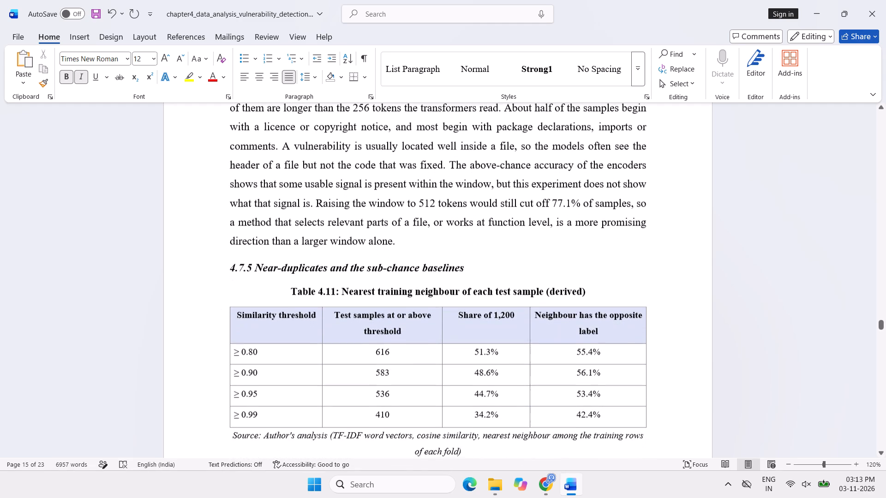
scroll(229, 302, down, 1)
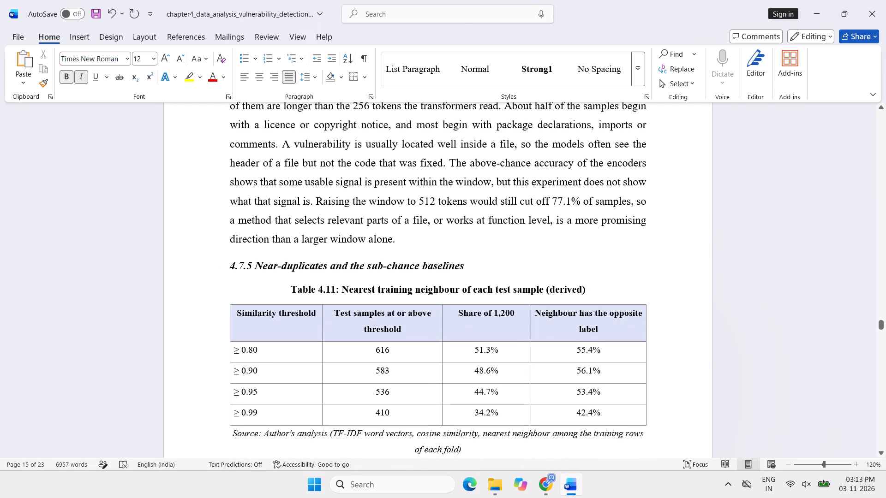
drag(232, 267, 332, 264)
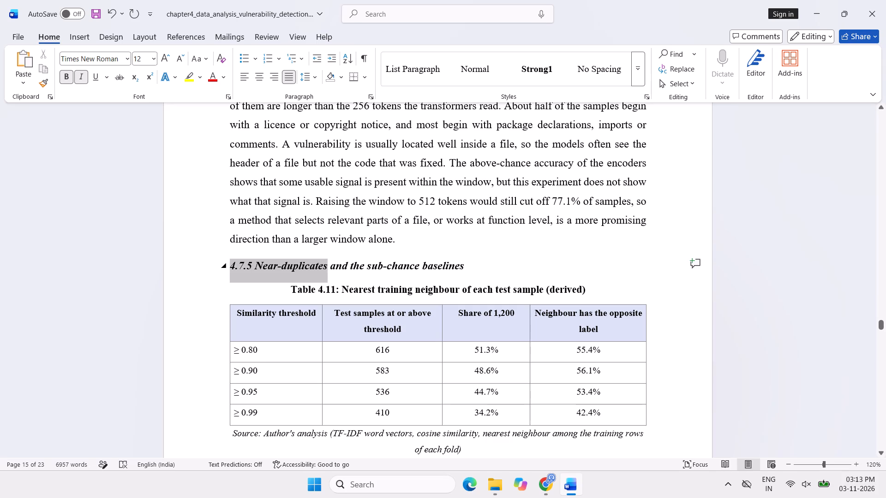
drag(332, 264, 460, 265)
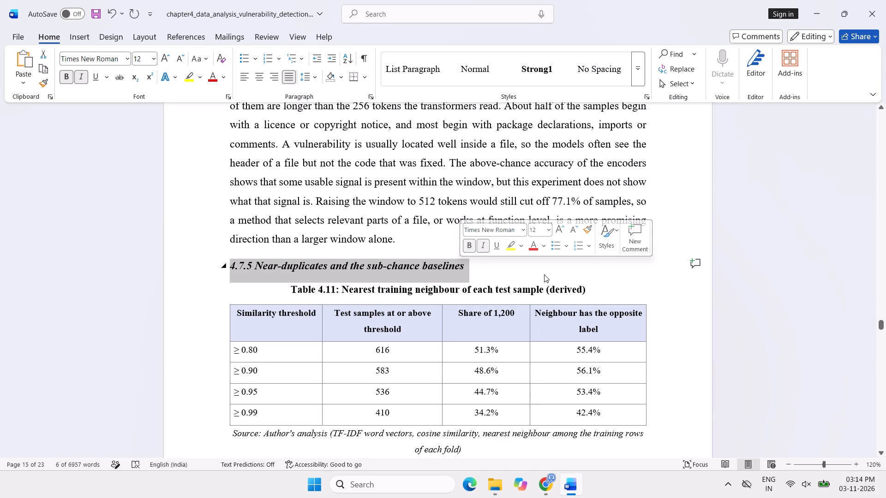
click(527, 276)
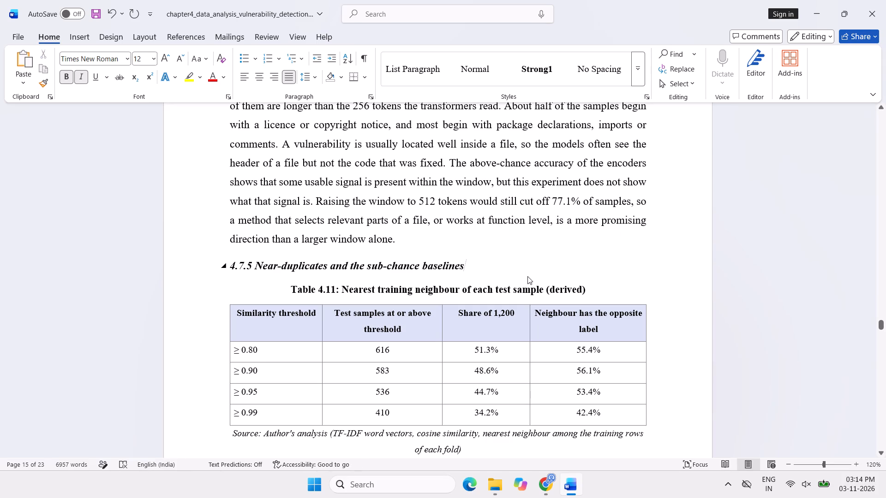
Look over Table 4.11 and check the font formatting of the 4.7.6 Language differences subheading.
scroll(561, 272, down, 2)
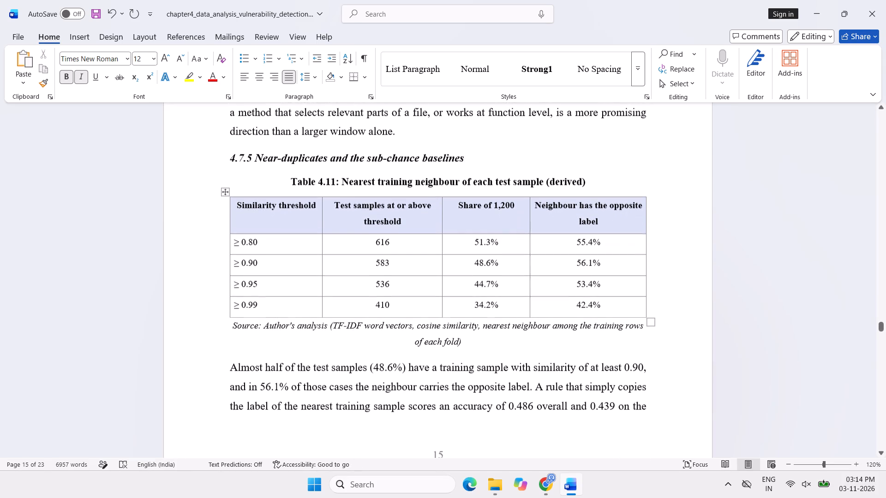
scroll(561, 272, down, 2)
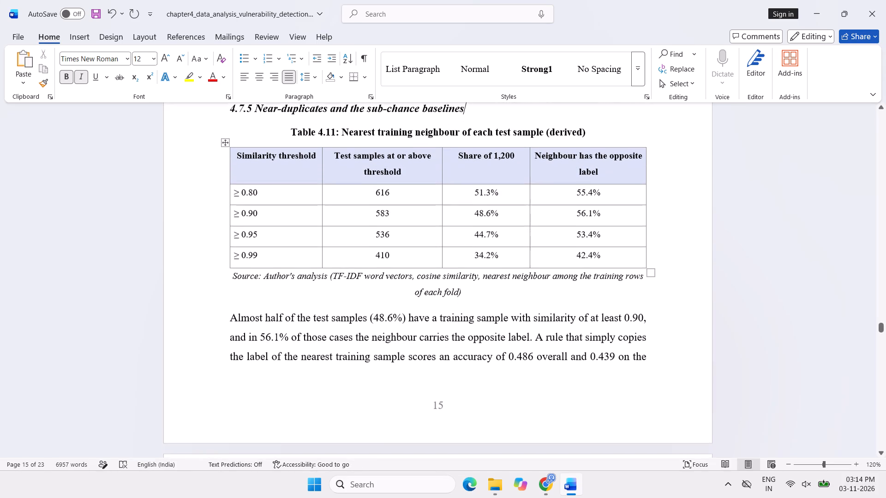
scroll(561, 272, down, 4)
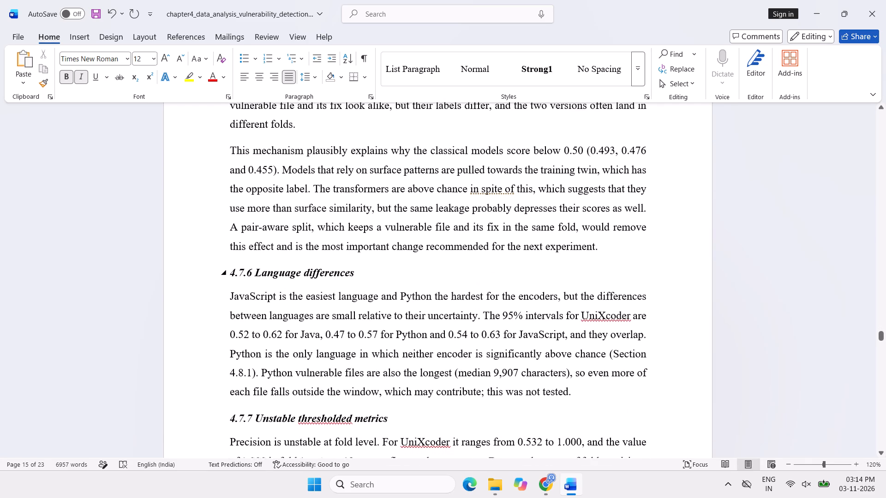
click(359, 279)
drag(359, 279, 274, 262)
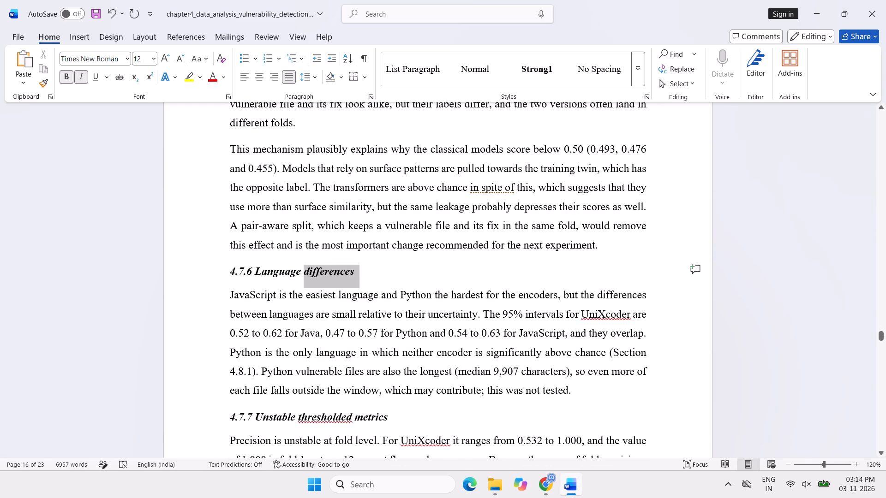
drag(274, 262, 231, 270)
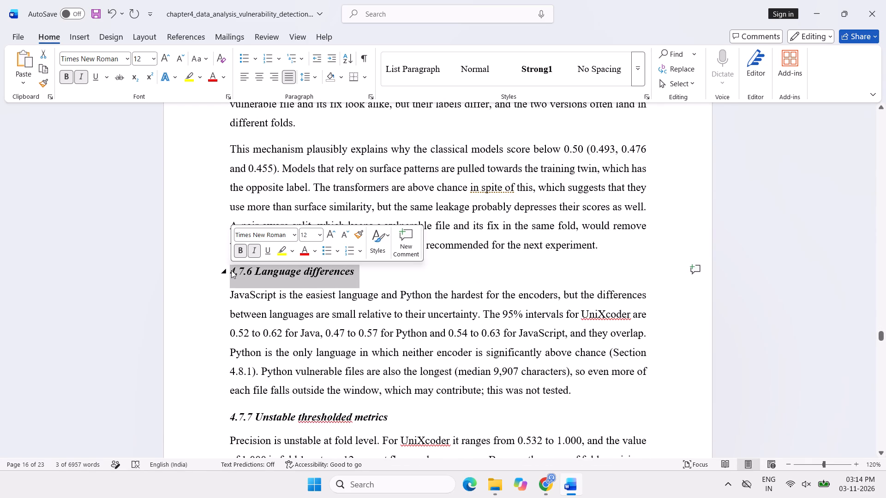
click(220, 290)
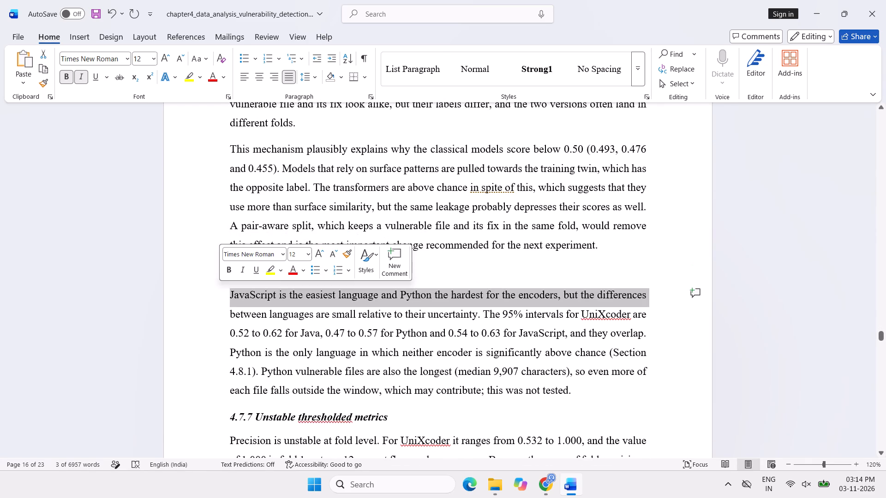
Check the font formatting of the 4.7.7 Unstable thresholded metrics subheading and the 4.8 Hypothesis Testing heading.
scroll(220, 290, down, 1)
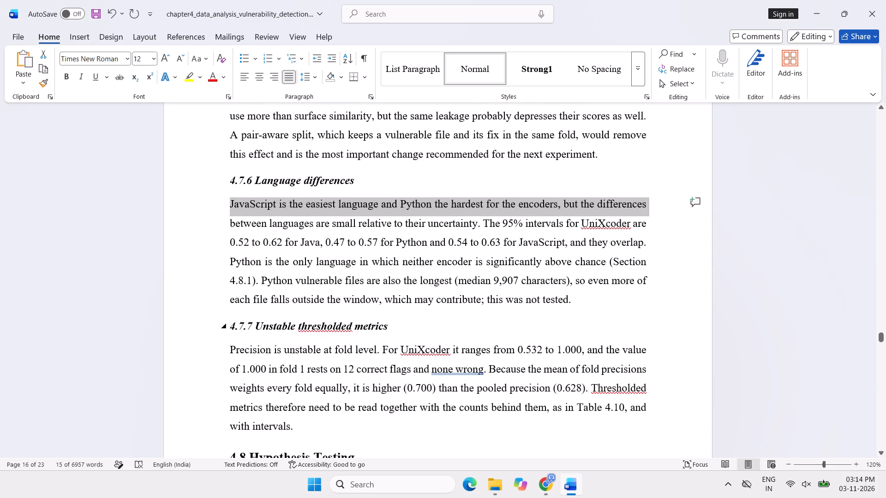
click(235, 326)
drag(235, 326, 269, 324)
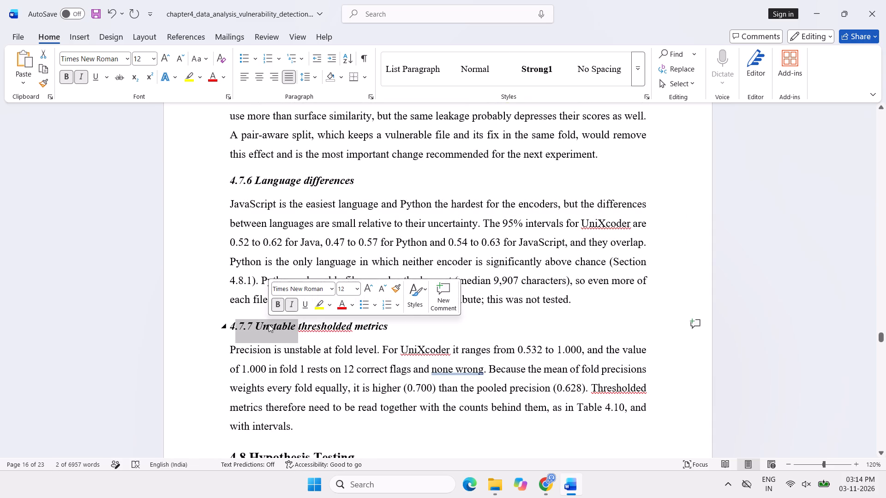
click(218, 380)
scroll(218, 380, down, 1)
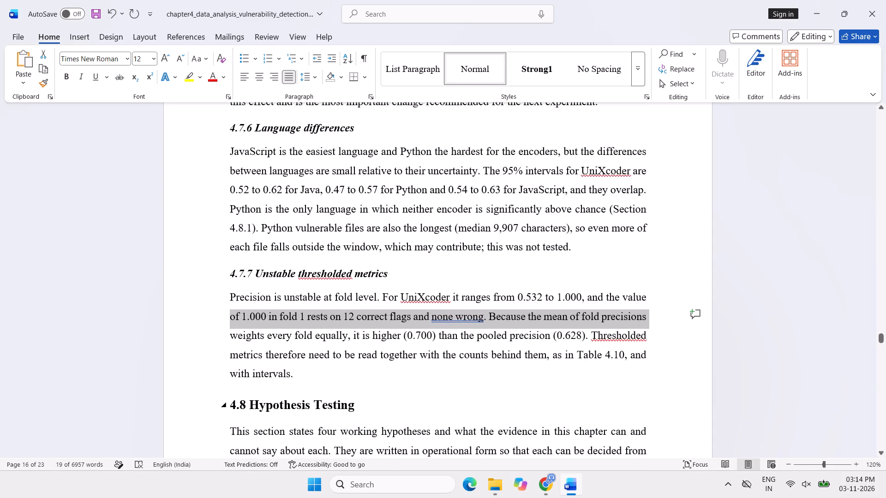
drag(356, 403, 231, 396)
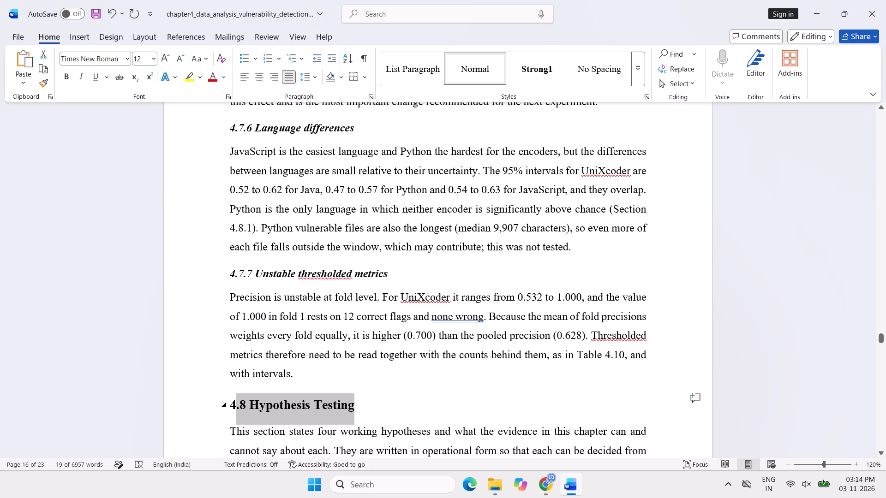
drag(231, 396, 231, 394)
click(203, 366)
Check the font formatting of the 4.8.1 H1: accuracy above chance and 4.8.2 H2: advantage over the best classical baseline subheadings.
scroll(203, 366, down, 5)
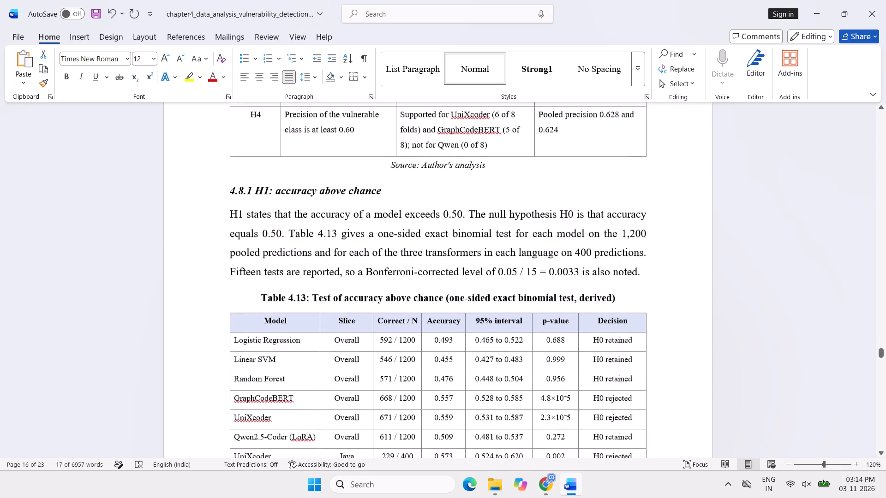
scroll(203, 366, down, 1)
drag(264, 190, 283, 188)
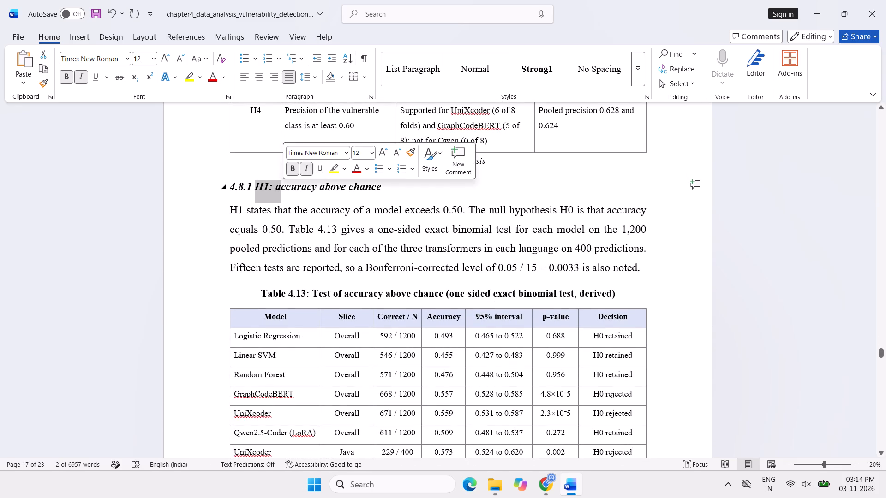
click(209, 309)
scroll(209, 309, down, 3)
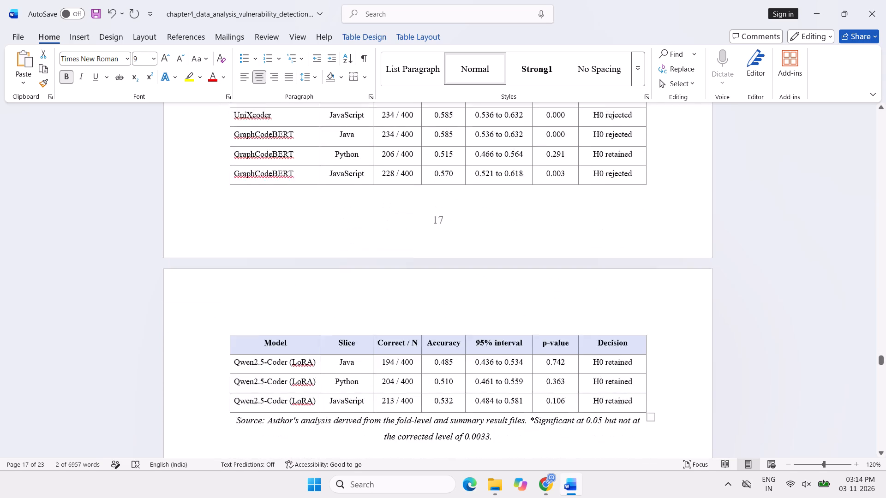
scroll(209, 309, down, 3)
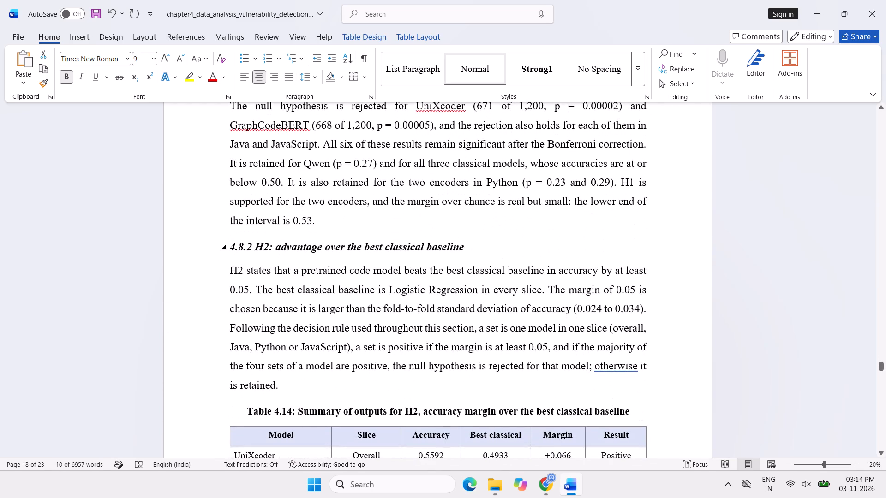
drag(229, 251, 257, 240)
Check the font formatting of the 4.8.3 H3: recall of at least 0.50 and 4.8.4 H4: precision of at least 0.60 subheadings.
scroll(226, 398, down, 6)
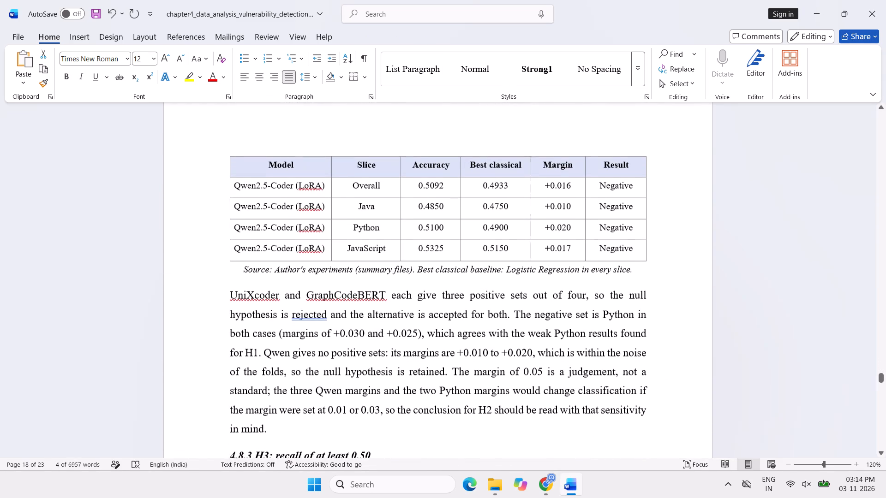
scroll(226, 398, down, 2)
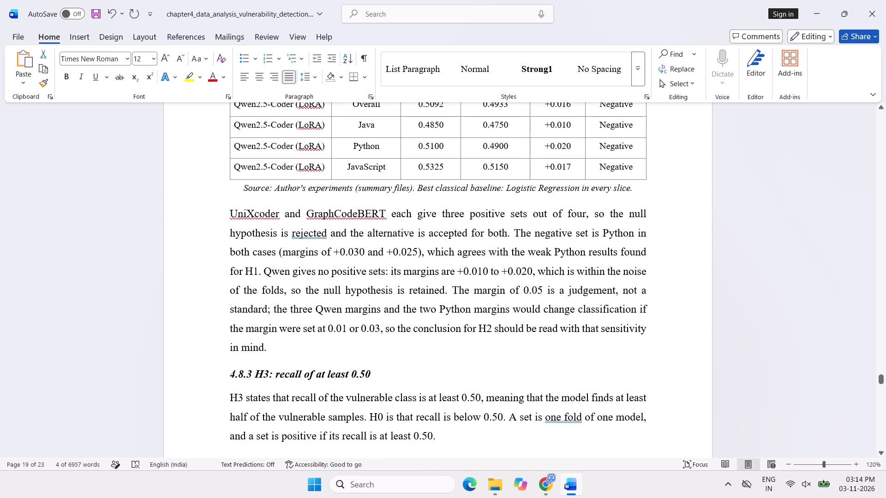
drag(270, 373, 305, 372)
click(258, 338)
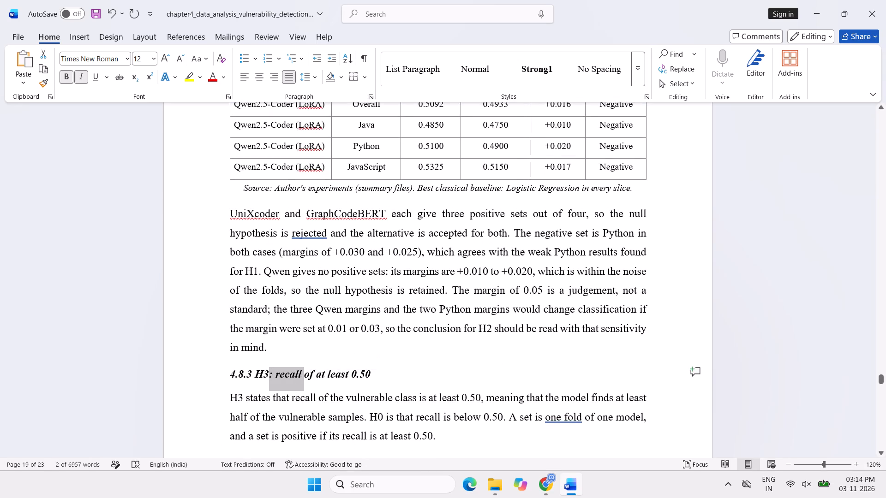
scroll(258, 338, down, 3)
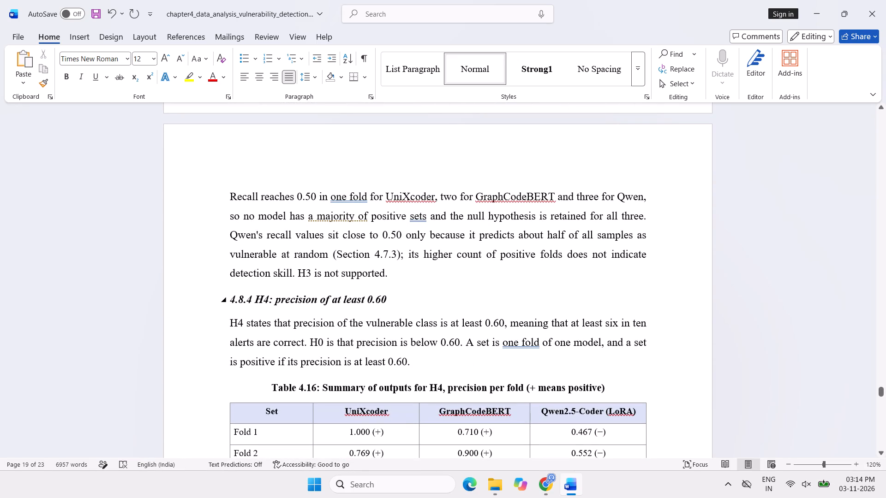
drag(290, 299, 321, 297)
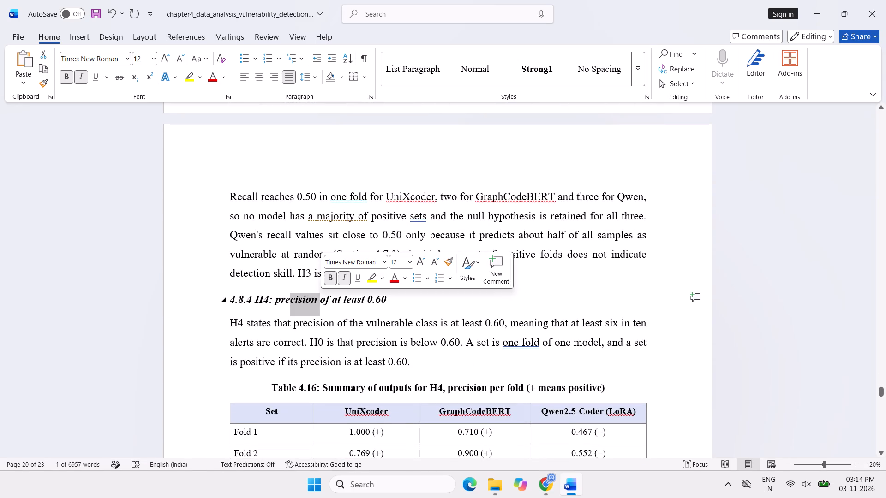
click(420, 298)
Check the font formatting of the 4.8.5 Decision and interpretation subheading after Table 4.16.
scroll(420, 298, down, 2)
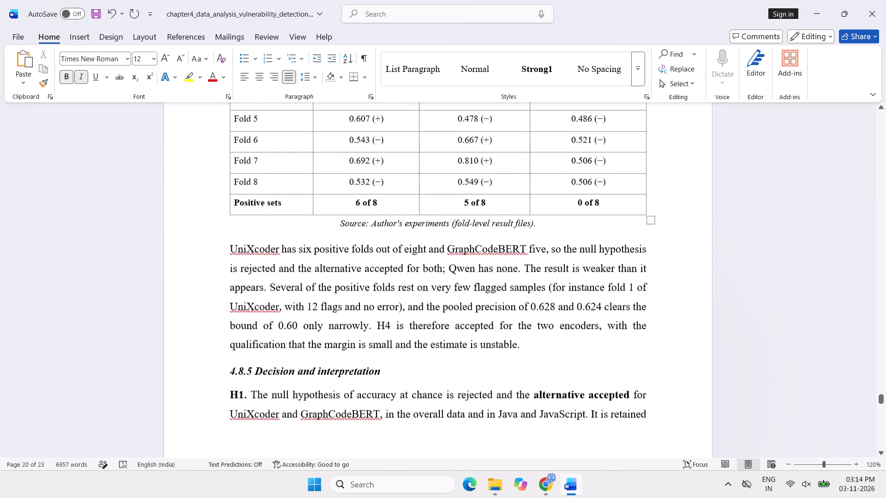
drag(382, 365, 297, 358)
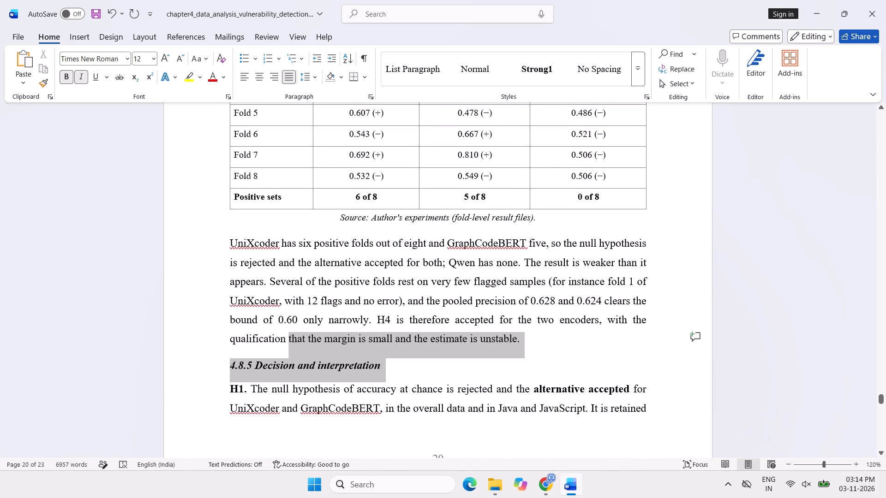
drag(297, 358, 282, 363)
click(366, 432)
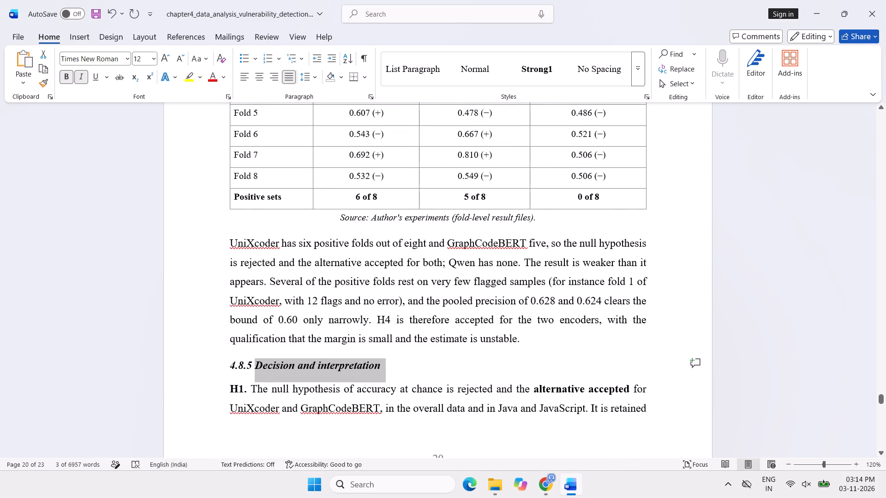
Check the font formatting of the 4.9 Threats to Validity heading.
scroll(366, 432, down, 1)
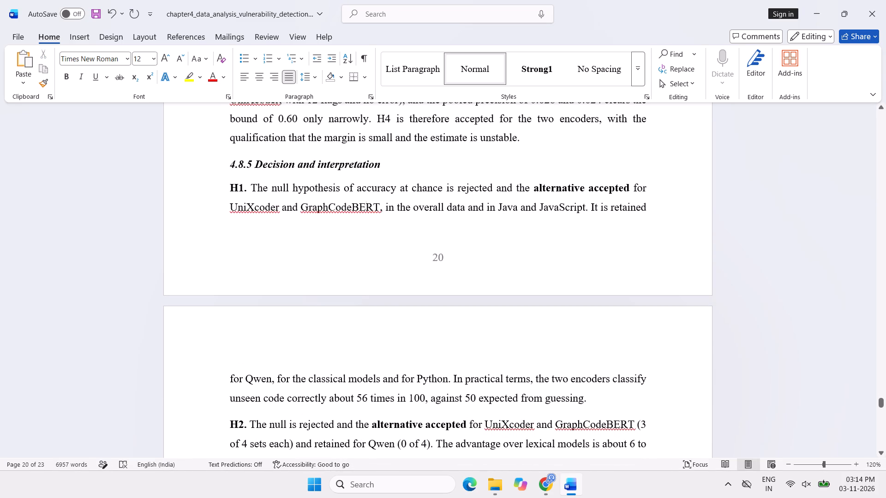
scroll(366, 432, down, 1)
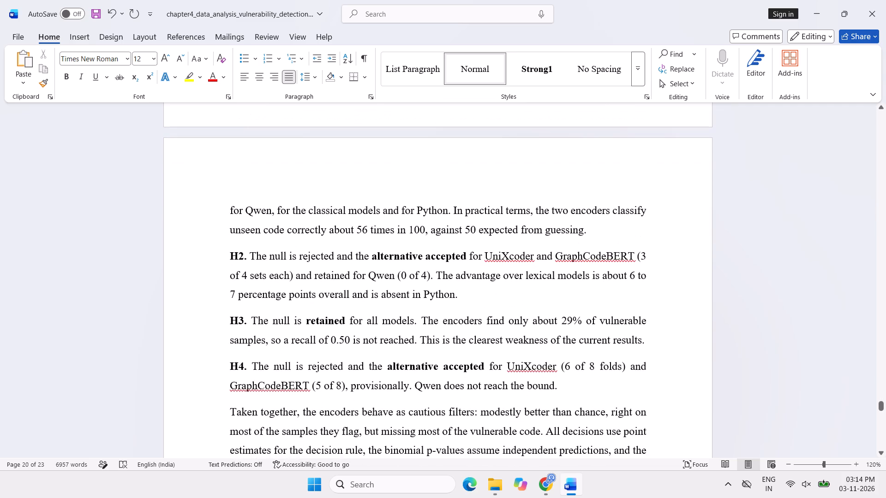
scroll(366, 432, down, 1)
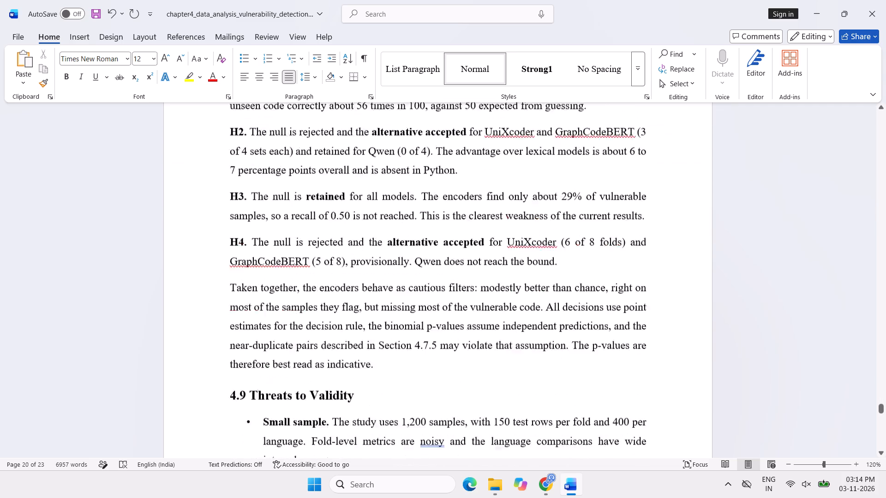
scroll(366, 432, down, 1)
drag(356, 353, 267, 351)
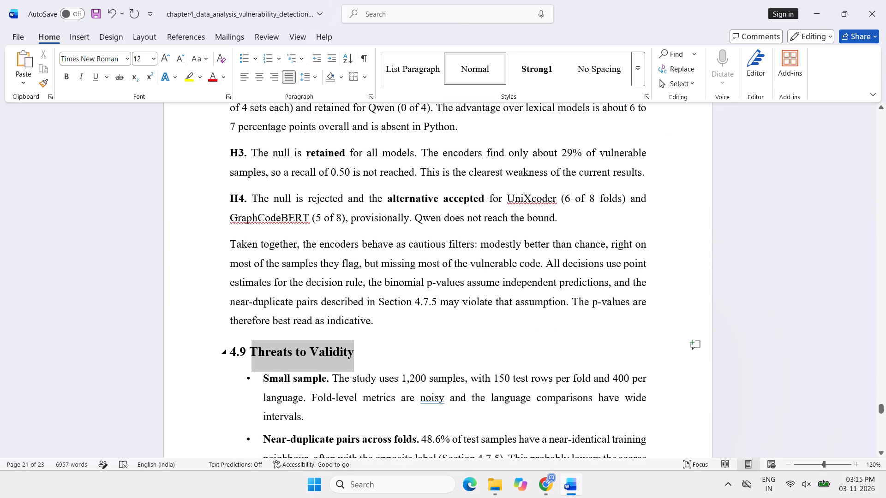
drag(267, 351, 267, 350)
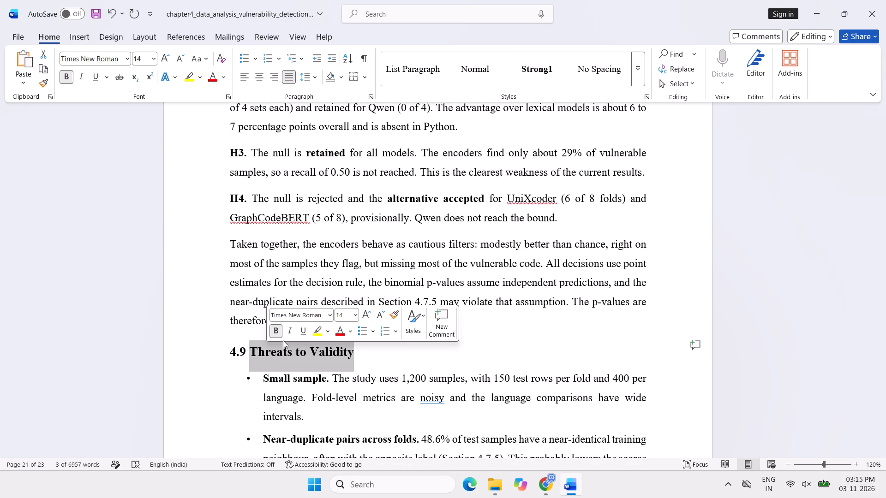
click(372, 353)
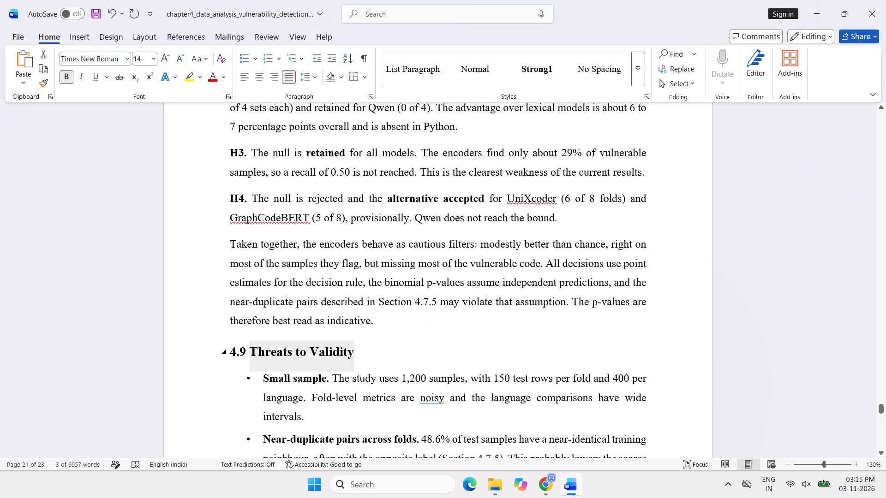
Remove the bold from the lead-in phrases of the first five 4.9 bullets, from Small sample through Length filter.
scroll(372, 353, down, 2)
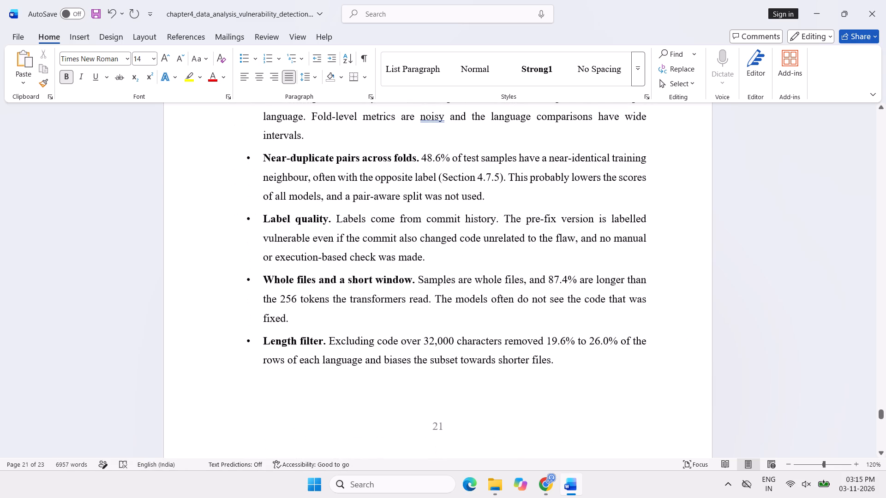
scroll(372, 353, down, 1)
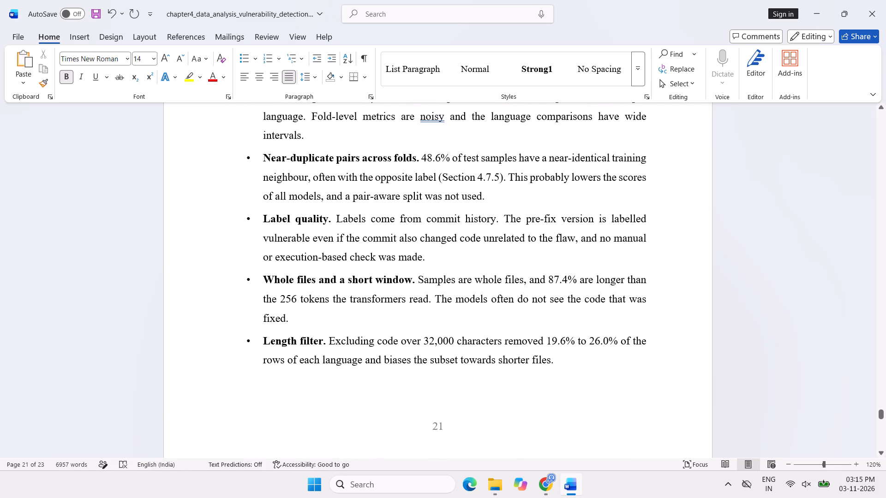
drag(555, 358, 282, 162)
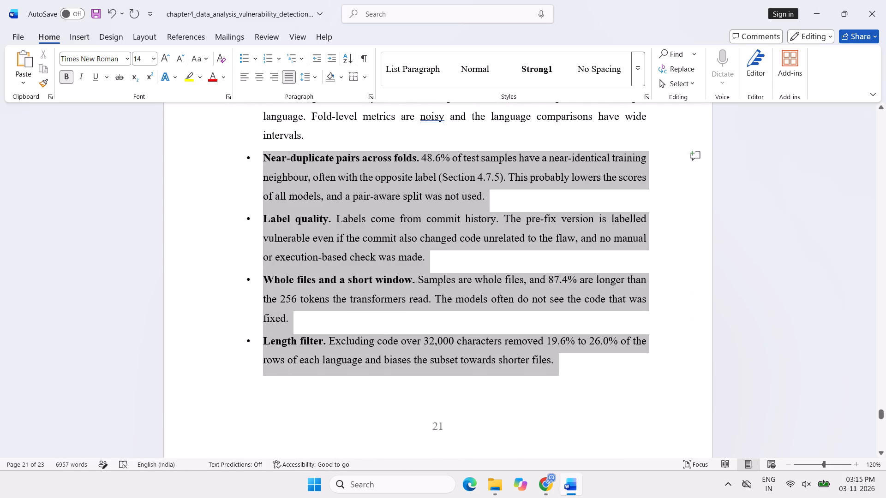
drag(282, 162, 252, 199)
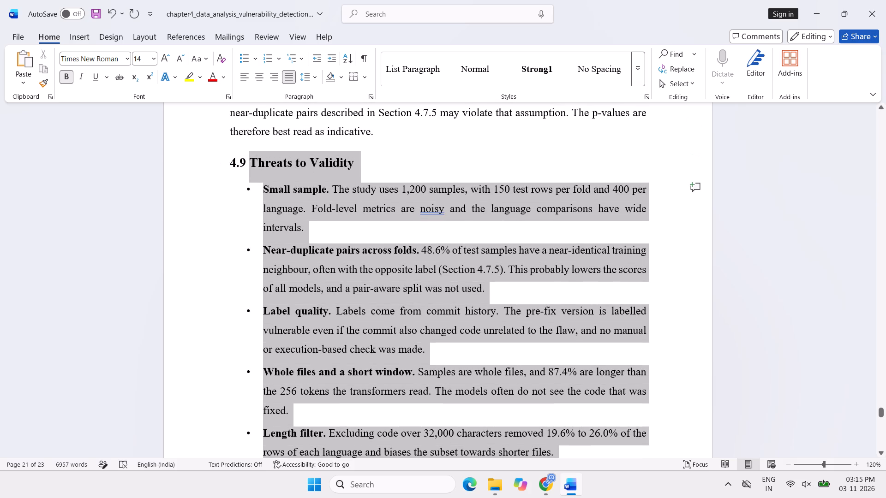
drag(252, 199, 254, 199)
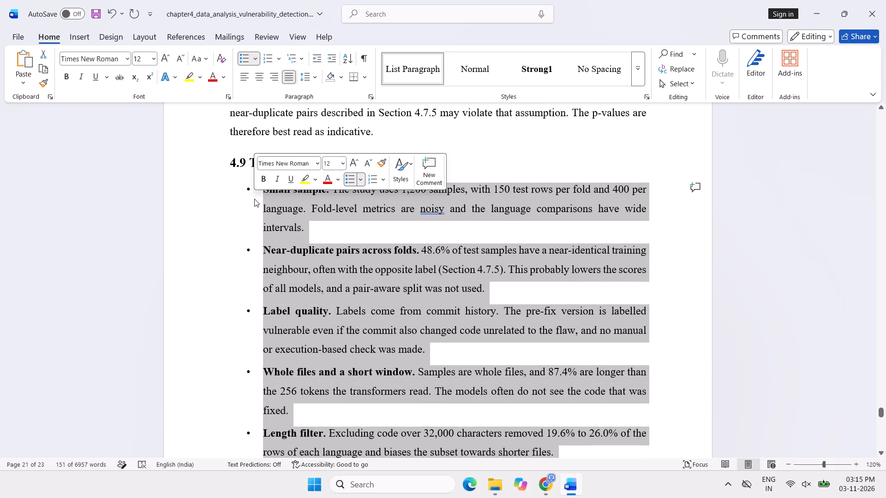
click(262, 177)
click(236, 229)
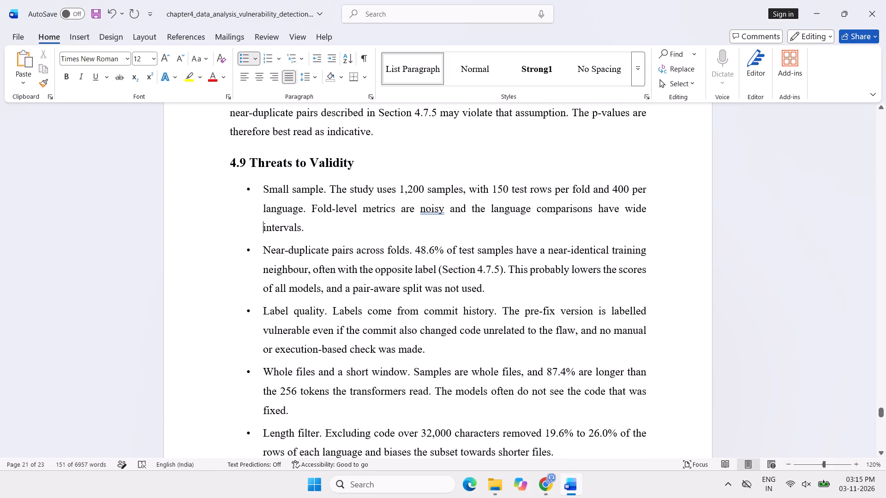
Remove the bold from the lead-in phrases of the remaining 4.9 bullets, from Untuned settings and a single run through Single dataset.
scroll(236, 229, down, 2)
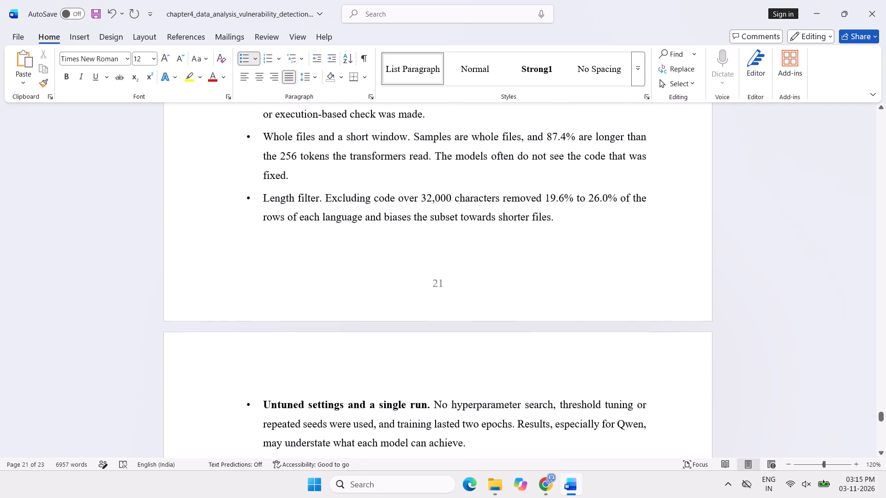
scroll(236, 229, down, 1)
scroll(287, 313, down, 2)
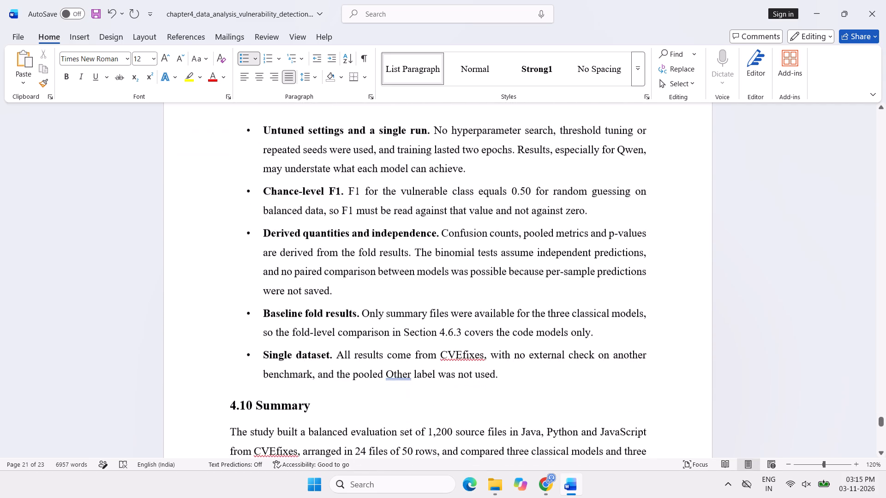
drag(503, 372, 272, 205)
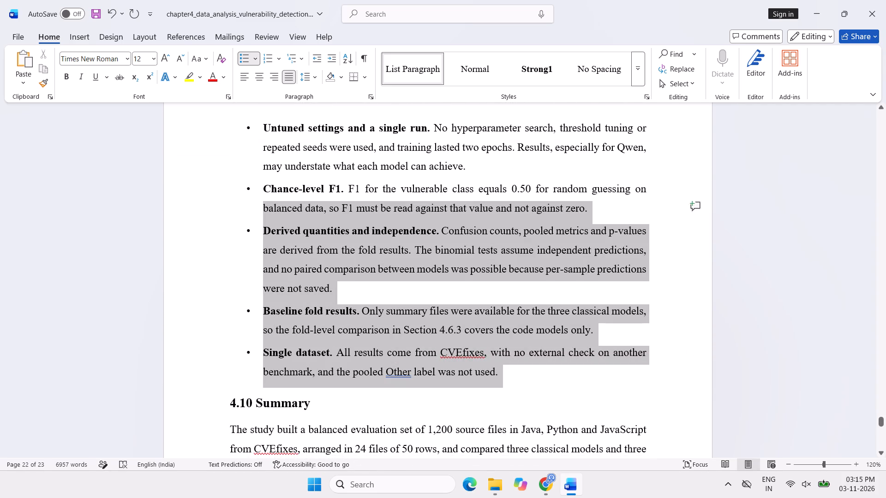
drag(272, 205, 251, 137)
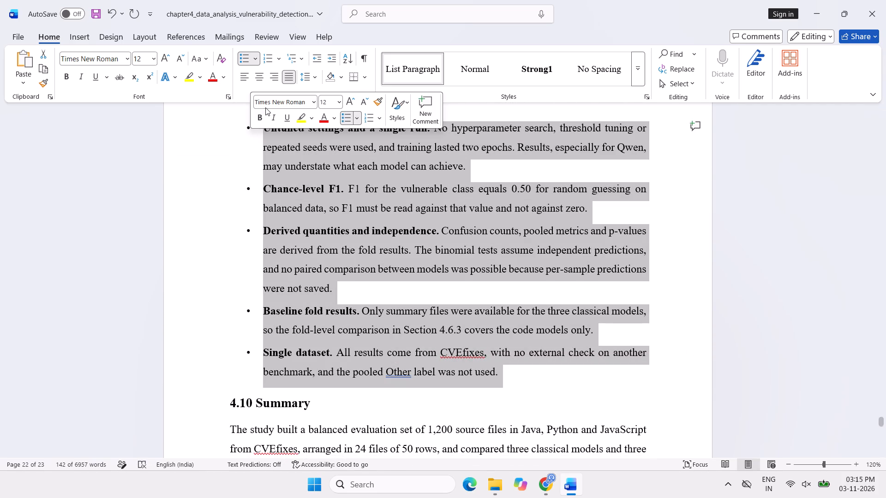
click(258, 118)
click(212, 210)
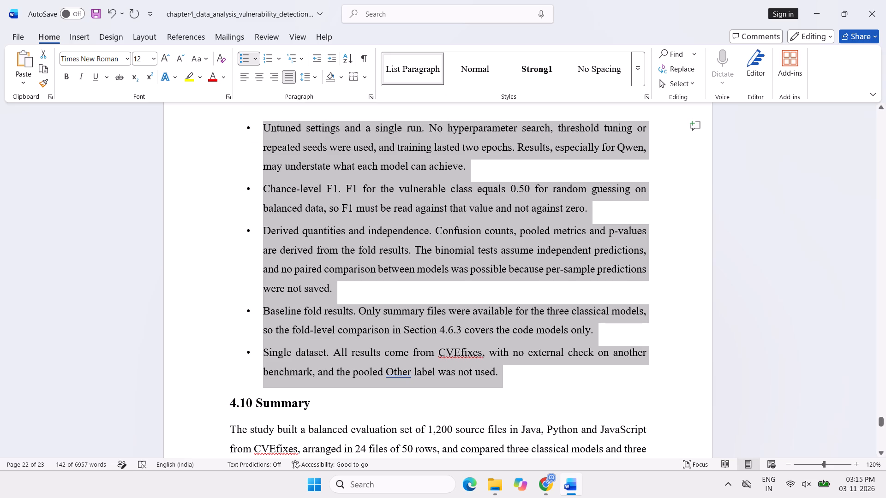
Look over the unbolded 4.9 bullets and check the font formatting of the 4.10 Summary heading.
scroll(212, 210, up, 1)
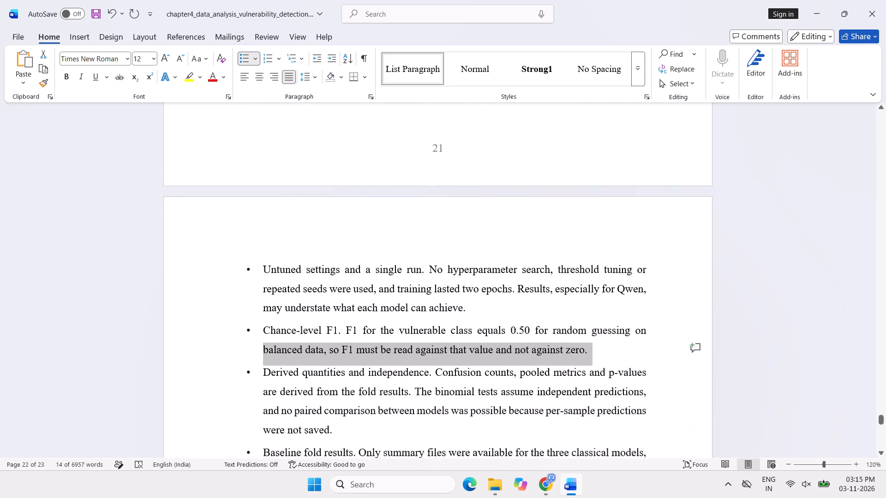
scroll(212, 210, up, 1)
scroll(212, 210, down, 1)
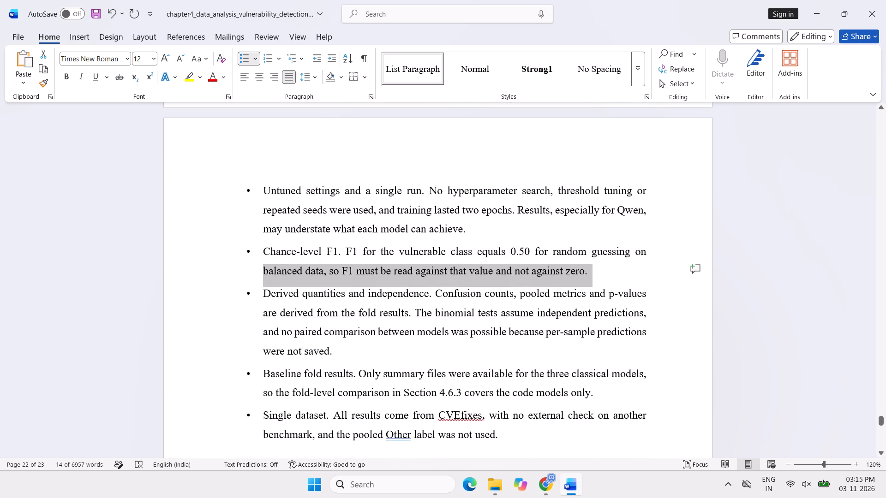
scroll(212, 210, down, 1)
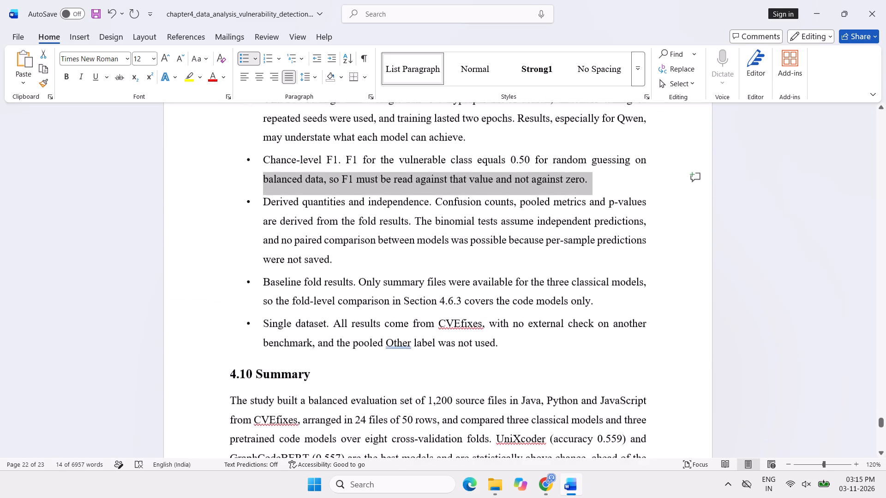
scroll(212, 210, down, 2)
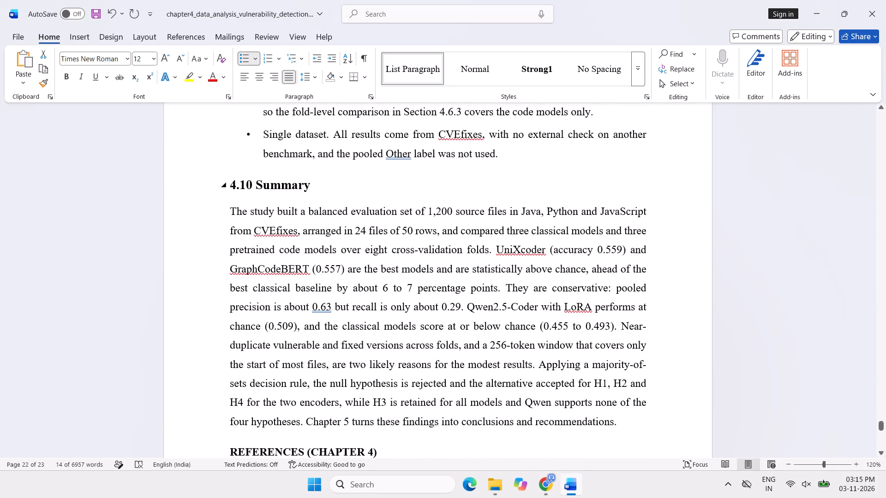
drag(232, 185, 289, 184)
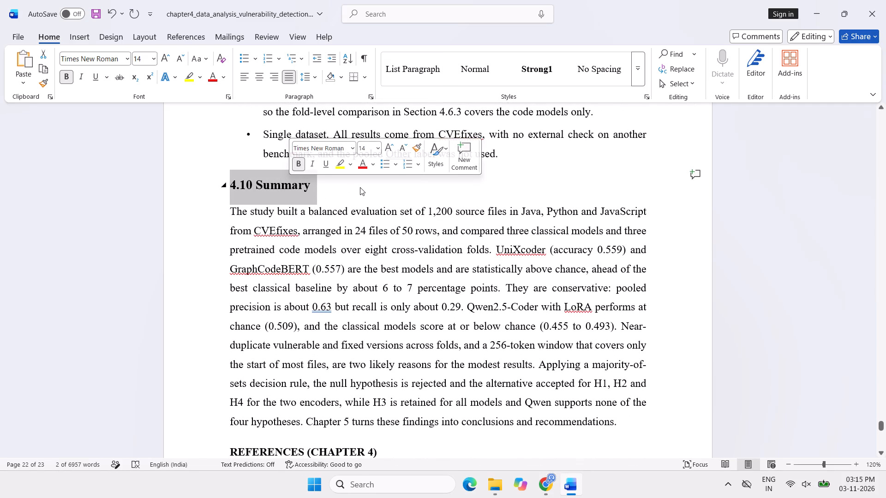
click(360, 187)
Copy the REFERENCES (CHAPTER 4) heading with all its entries and delete the whole block from the end of the document.
scroll(360, 187, down, 1)
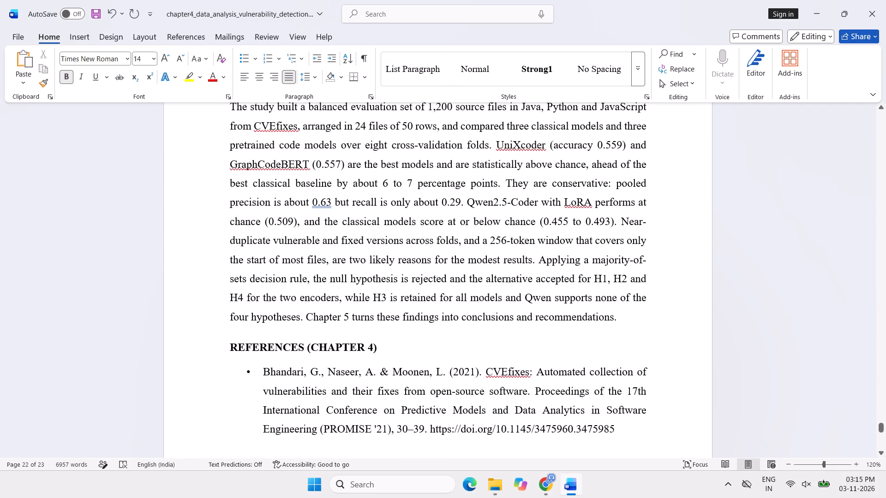
scroll(360, 187, down, 1)
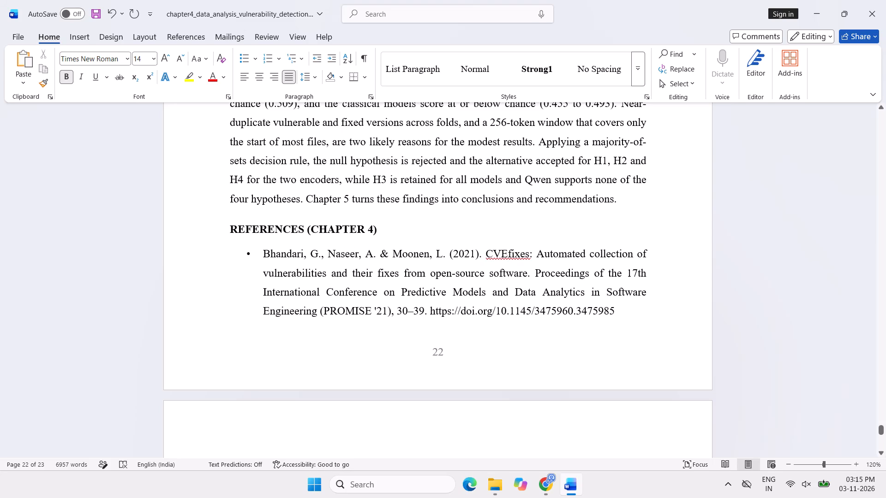
scroll(433, 225, down, 2)
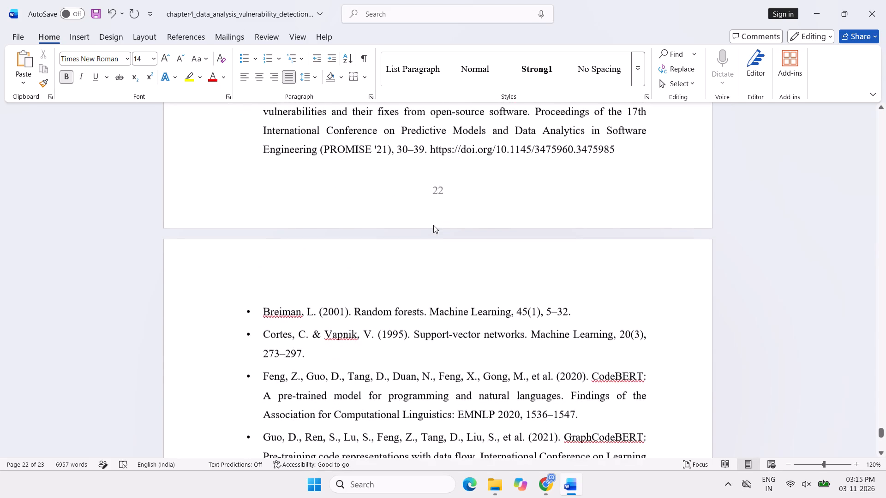
scroll(433, 225, down, 6)
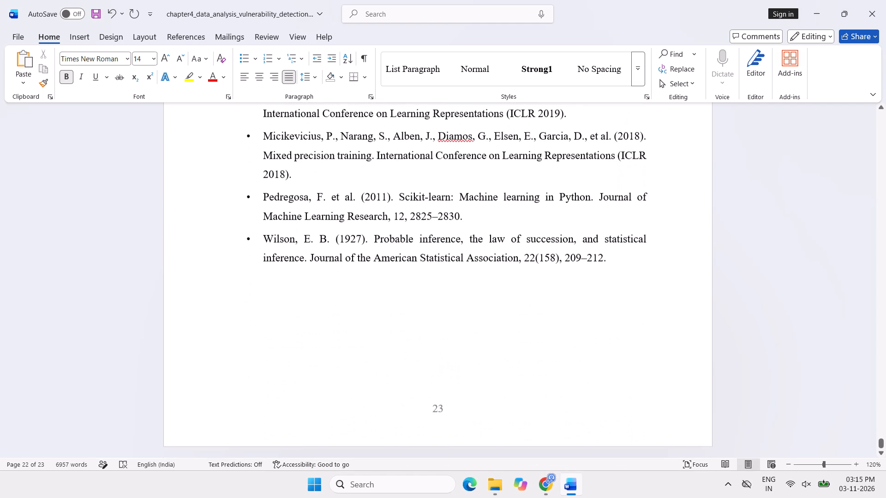
drag(615, 253, 418, 148)
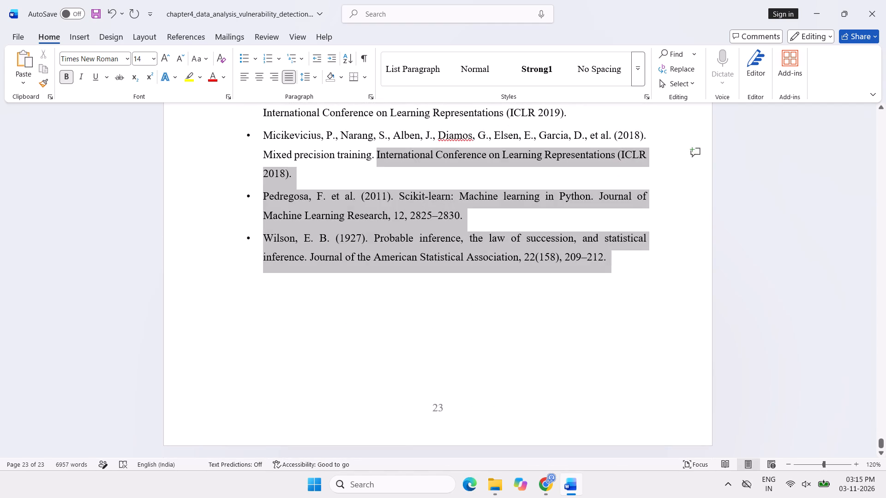
drag(418, 148, 356, 304)
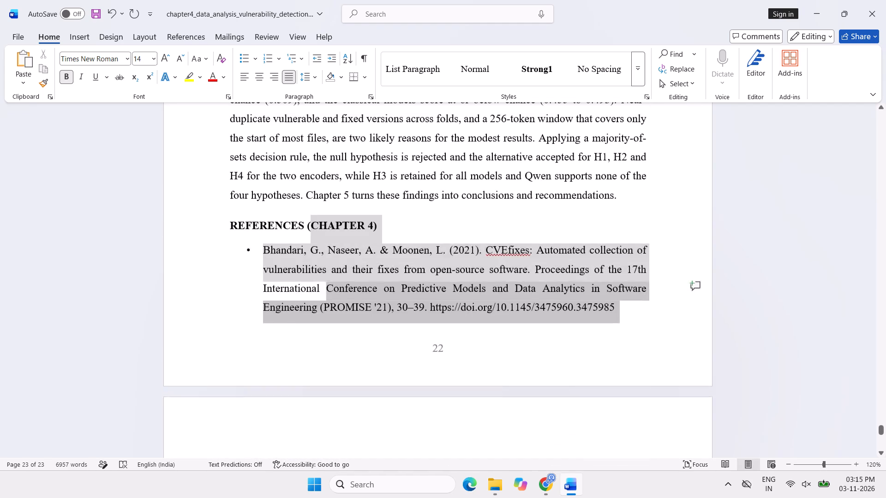
drag(356, 304, 215, 231)
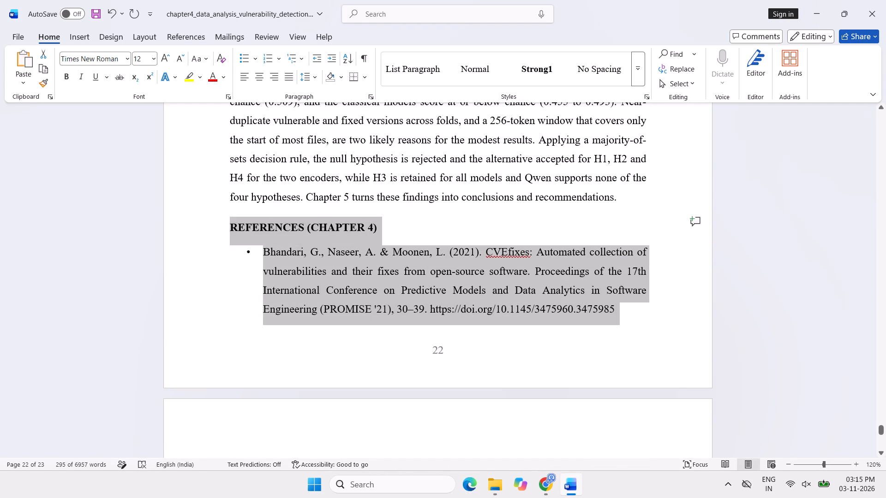
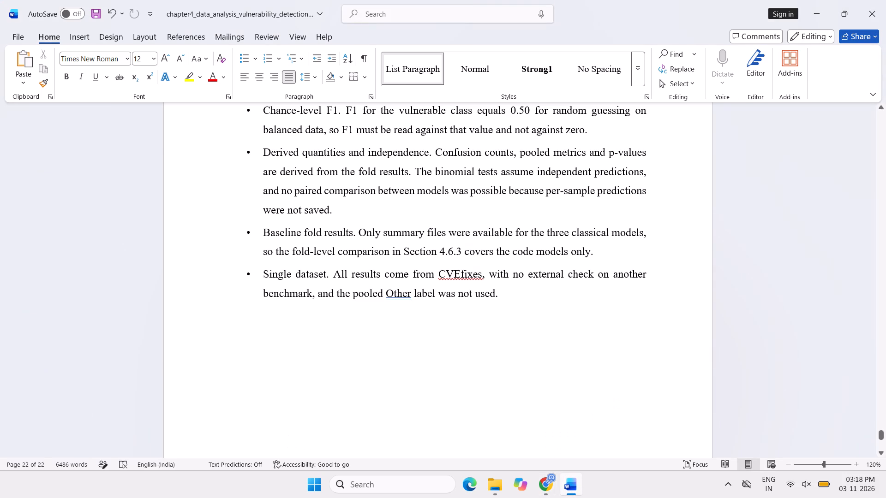
scroll(515, 321, up, 1)
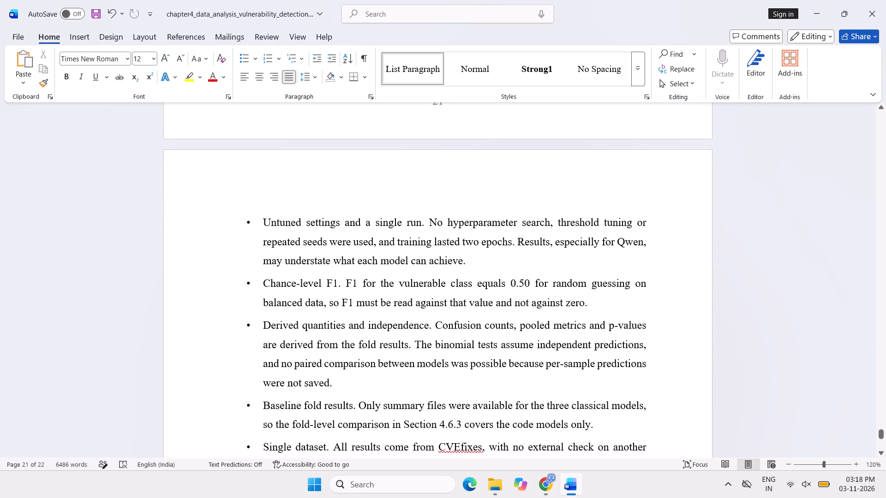